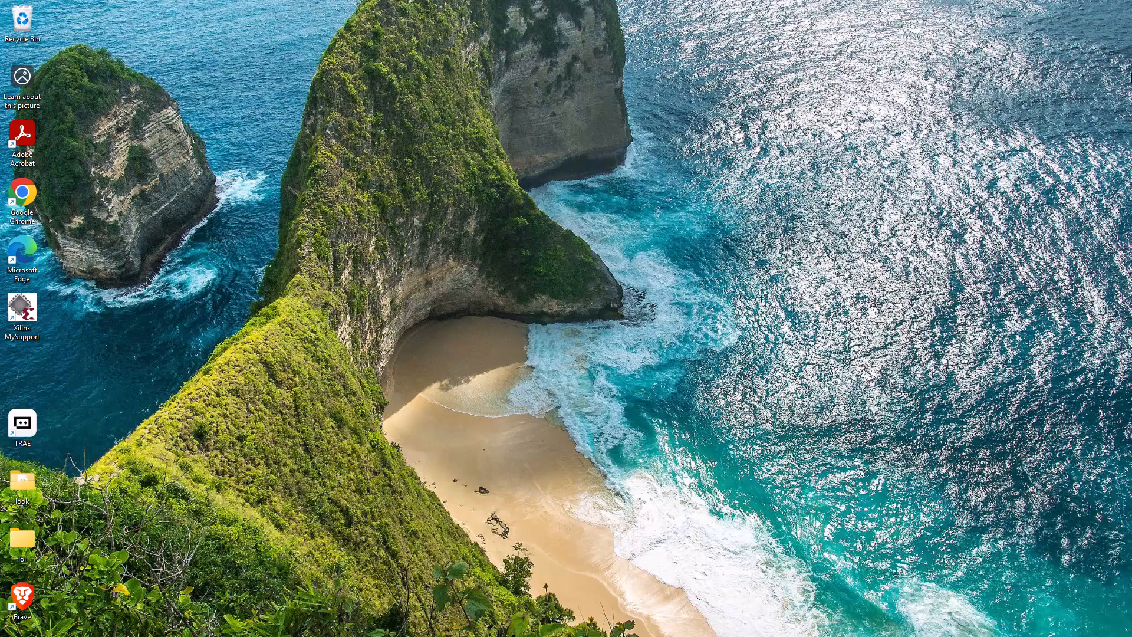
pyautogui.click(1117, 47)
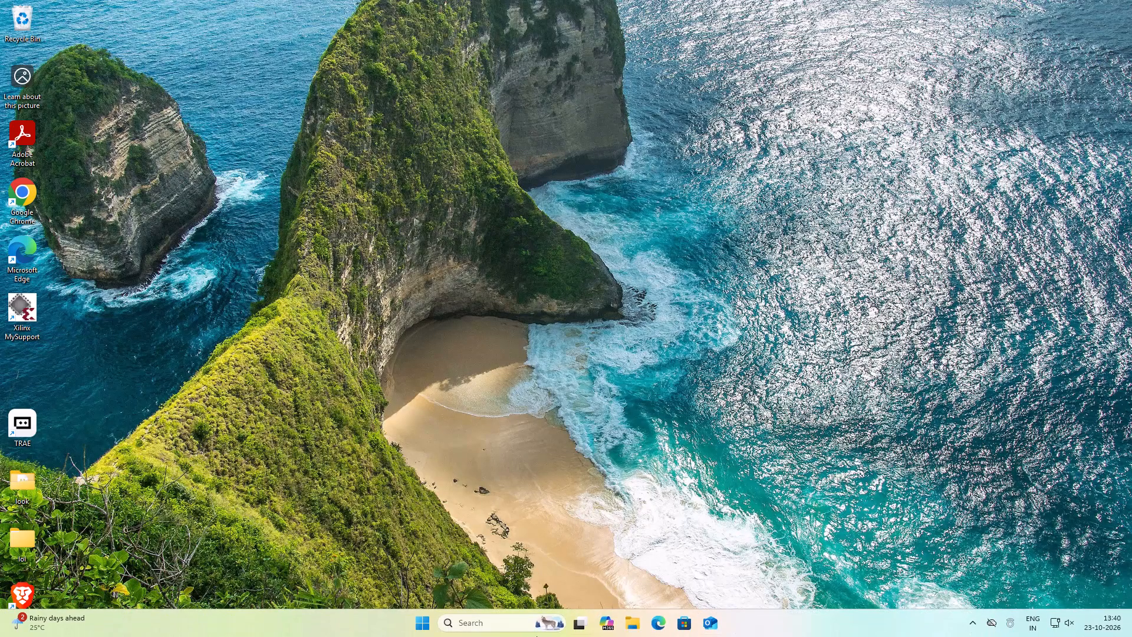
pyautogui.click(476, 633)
# Launch the Google Chrome browser from the desktop.
pyautogui.click(416, 623)
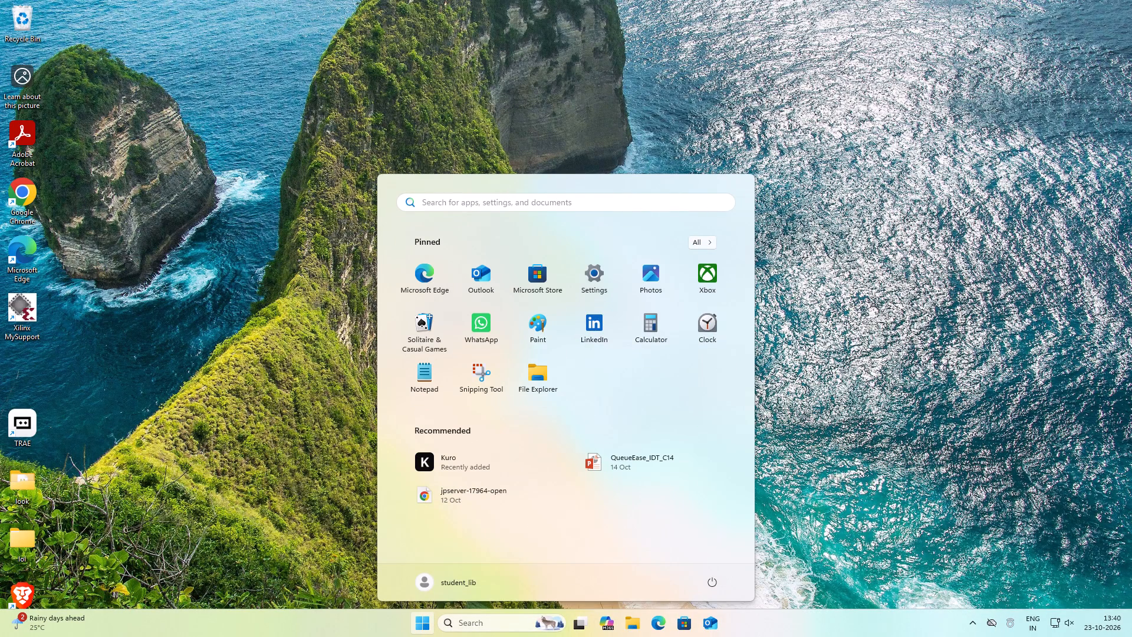
pyautogui.click(504, 198)
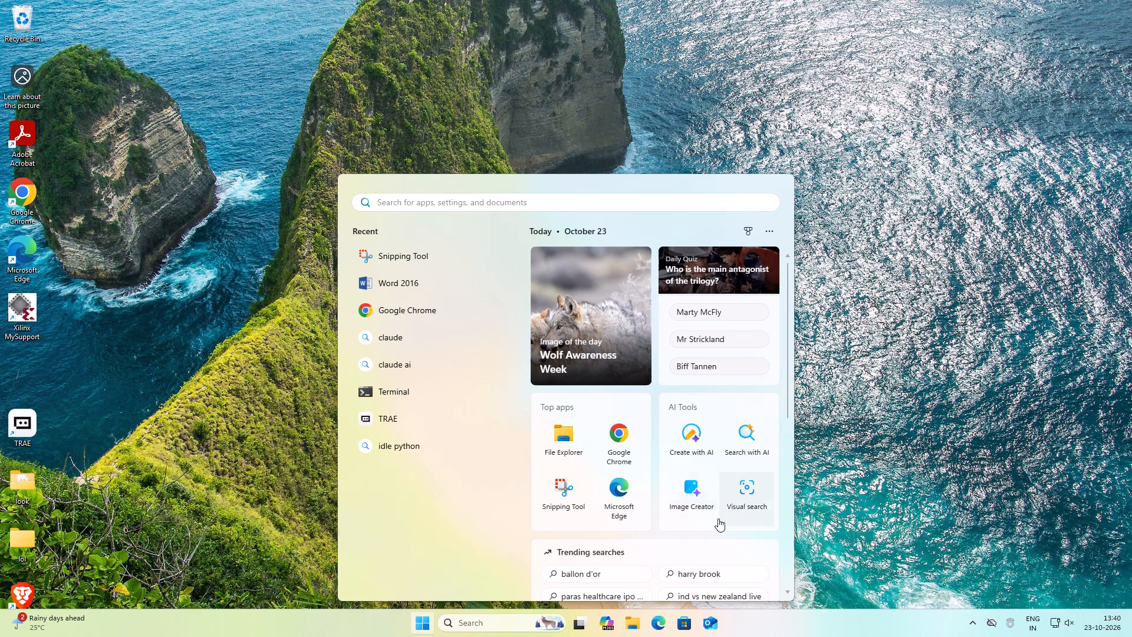
pyautogui.click(634, 442)
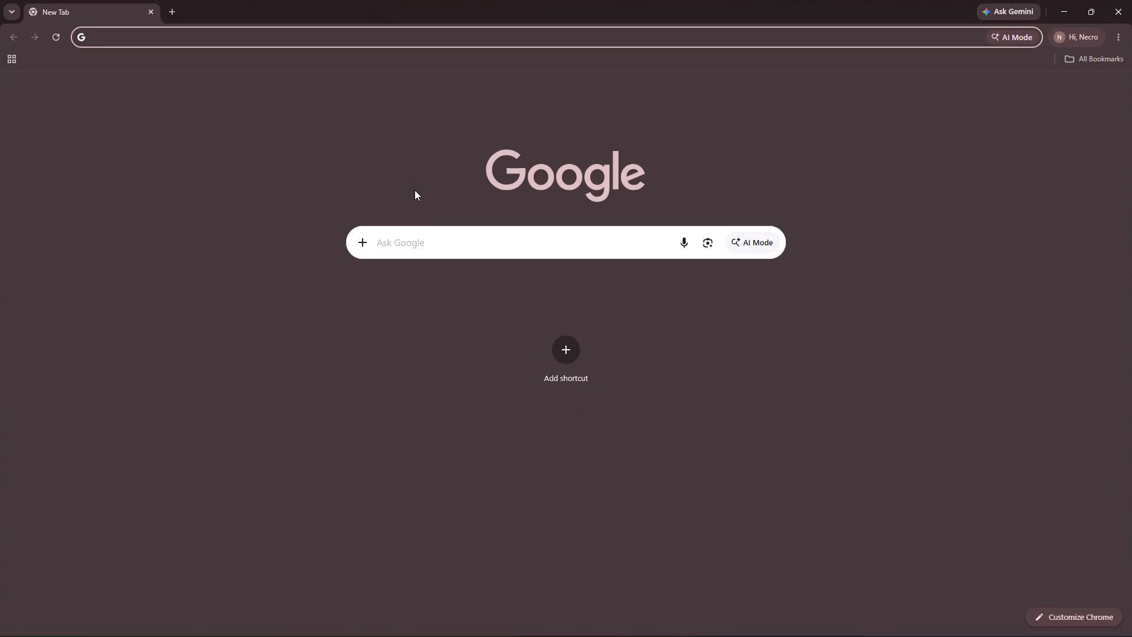
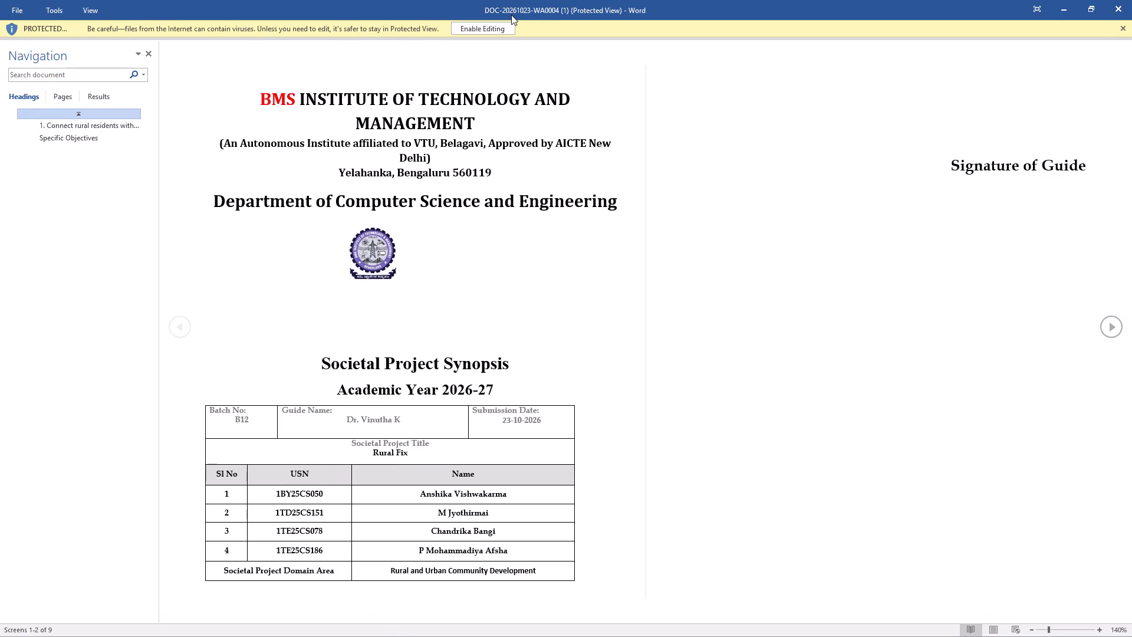
# Enable editing of the protected Societal Project Synopsis document.
pyautogui.click(486, 24)
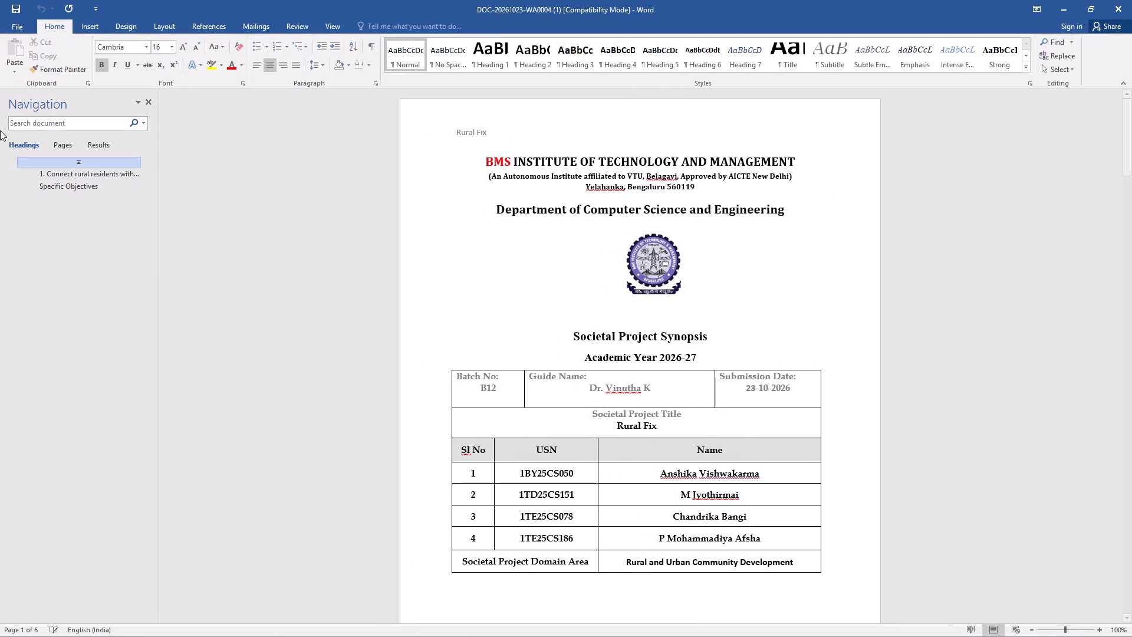
# Read through the Rural Fix synopsis from the cover page to the Specific Objectives and Sustainable Development Goal sections.
pyautogui.scroll(-4, 637, 401)
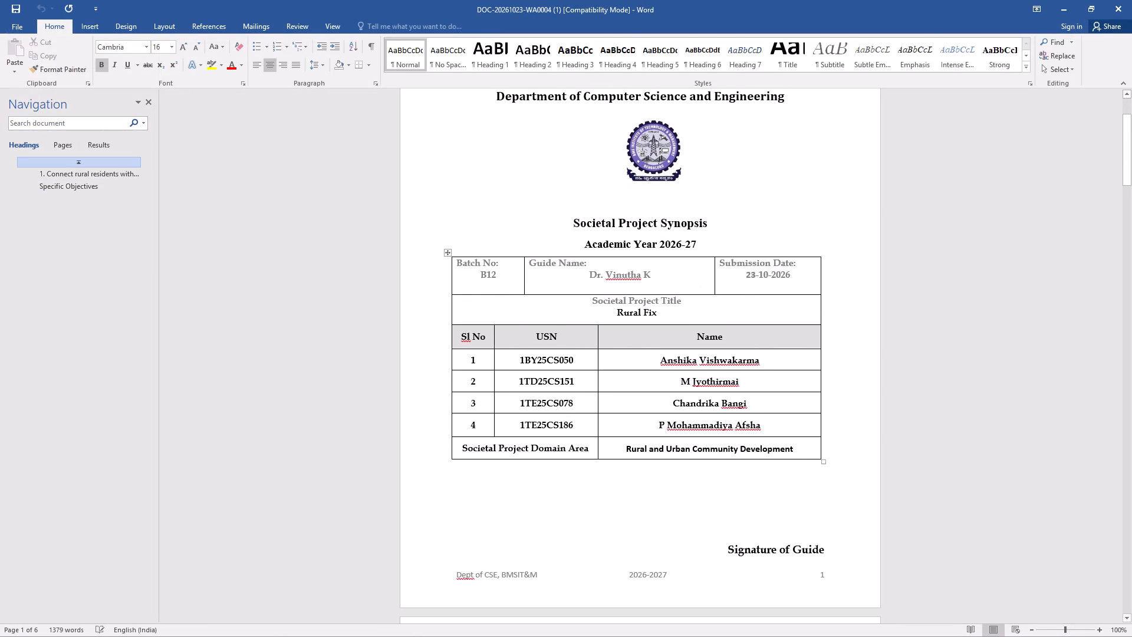
pyautogui.scroll(-20, 637, 401)
pyautogui.scroll(-20, 637, 401)
pyautogui.scroll(-6, 637, 401)
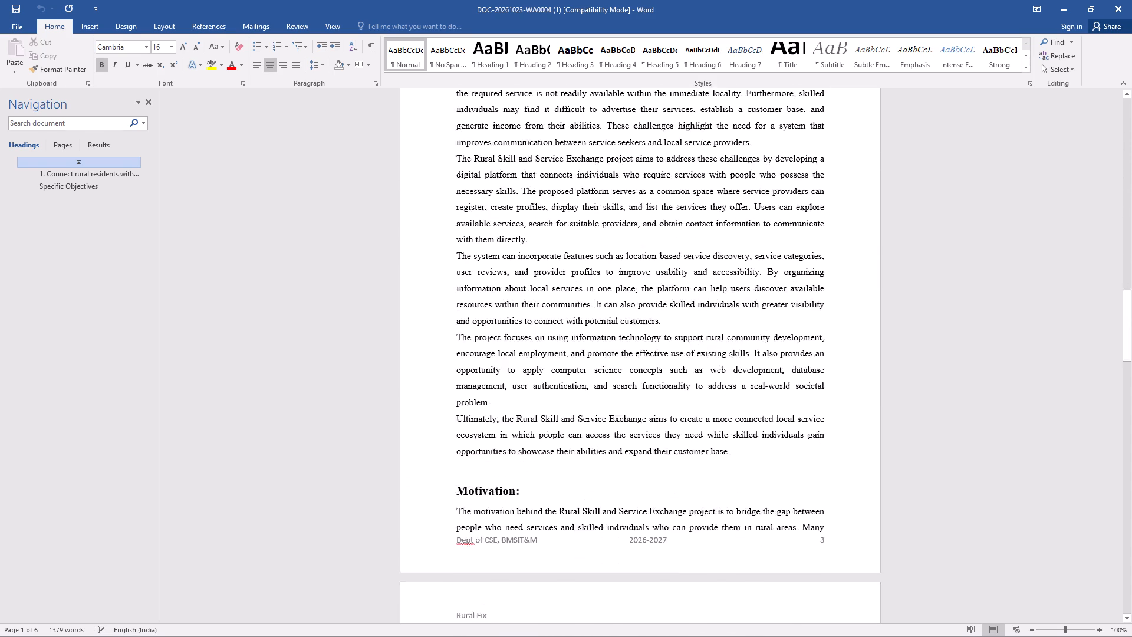
pyautogui.scroll(-18, 637, 401)
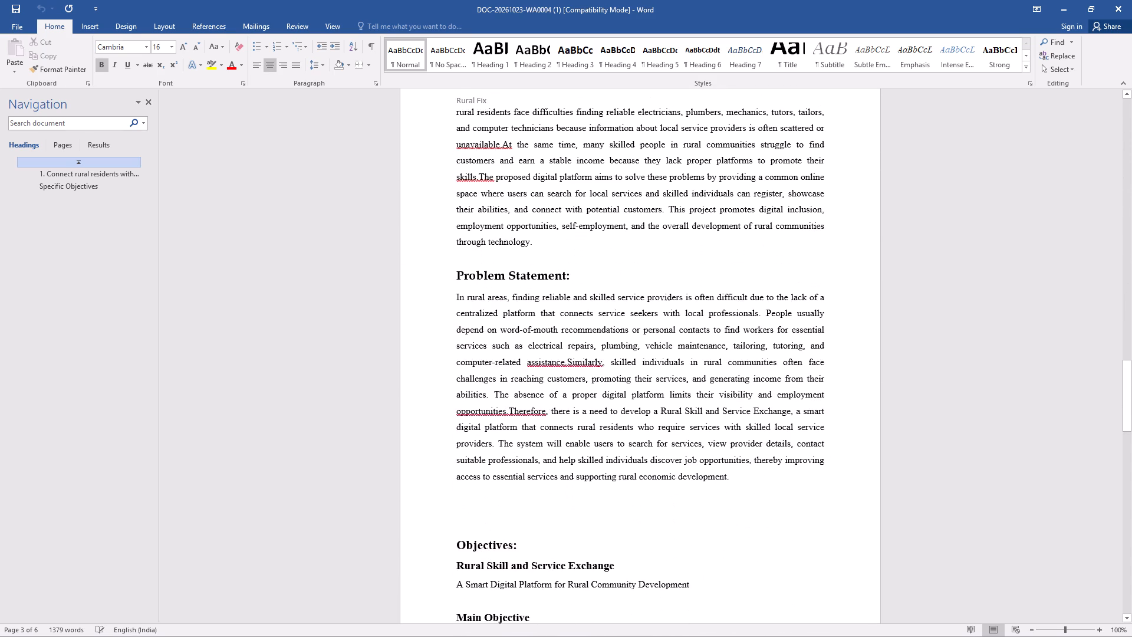
pyautogui.scroll(-8, 637, 401)
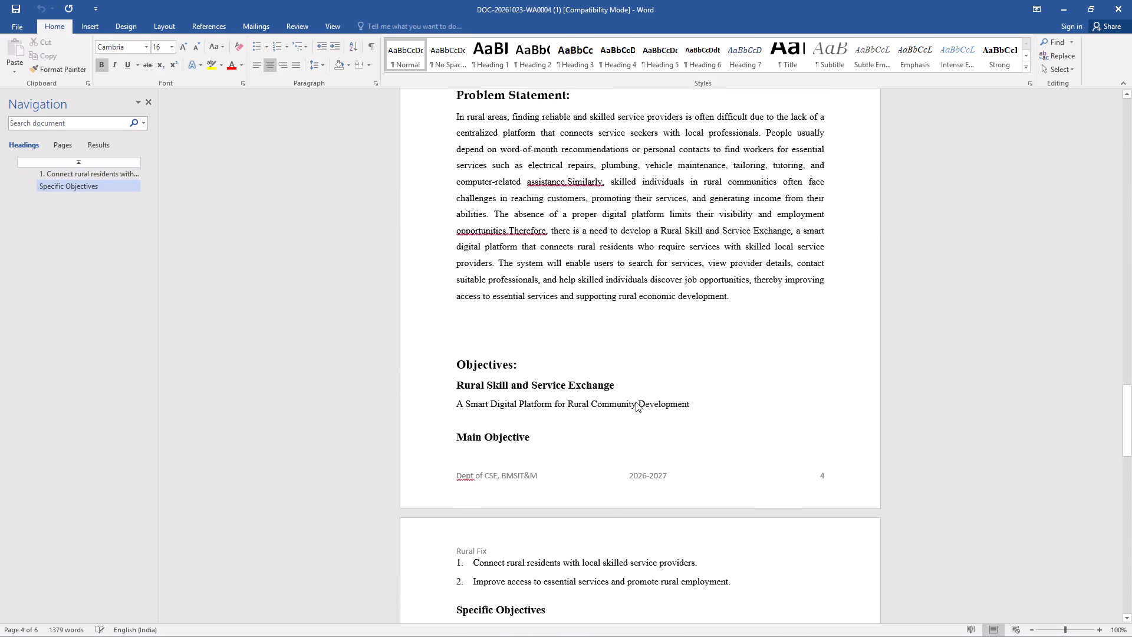
pyautogui.scroll(-9, 636, 402)
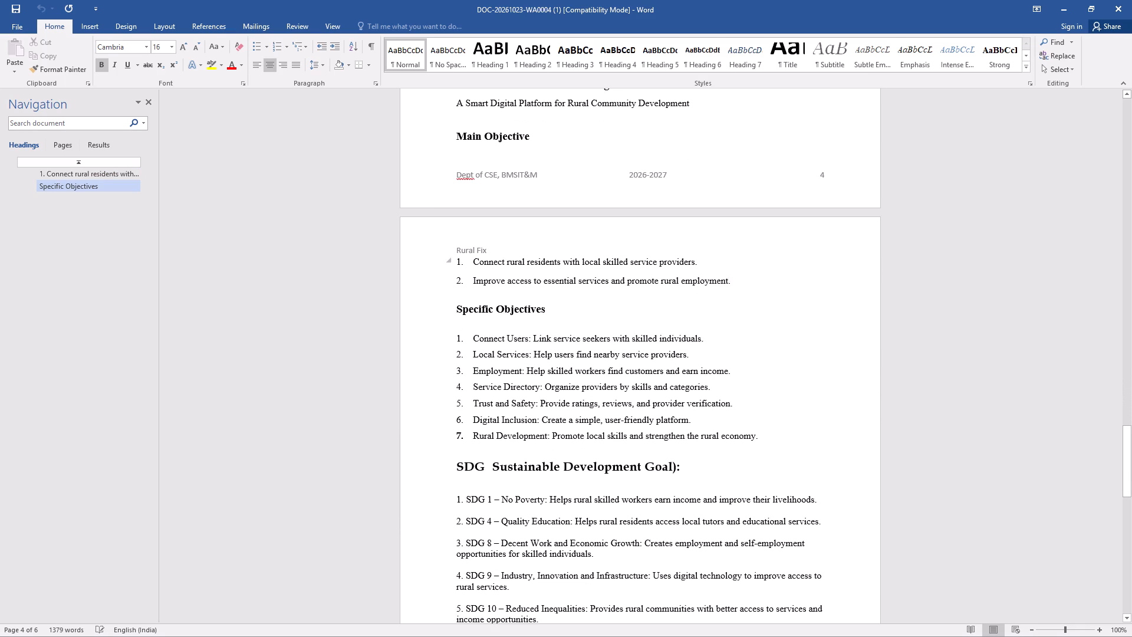
# Delete the Main Objective heading, its two numbered items and the Specific Objectives heading, keeping the line above ending in "Development".
pyautogui.click(553, 306)
pyautogui.press('BackSpace')
pyautogui.press('BackSpace')
pyautogui.press('BackSpace')
pyautogui.press('BackSpace')
pyautogui.press('BackSpace')
pyautogui.press('BackSpace')
pyautogui.press('BackSpace')
pyautogui.press('BackSpace')
pyautogui.press('BackSpace')
pyautogui.press('BackSpace')
pyautogui.press('BackSpace')
pyautogui.press('BackSpace')
pyautogui.press('BackSpace')
pyautogui.press('BackSpace')
pyautogui.press('BackSpace')
pyautogui.press('BackSpace')
pyautogui.press('BackSpace')
pyautogui.press('BackSpace')
pyautogui.press('BackSpace')
pyautogui.press('BackSpace')
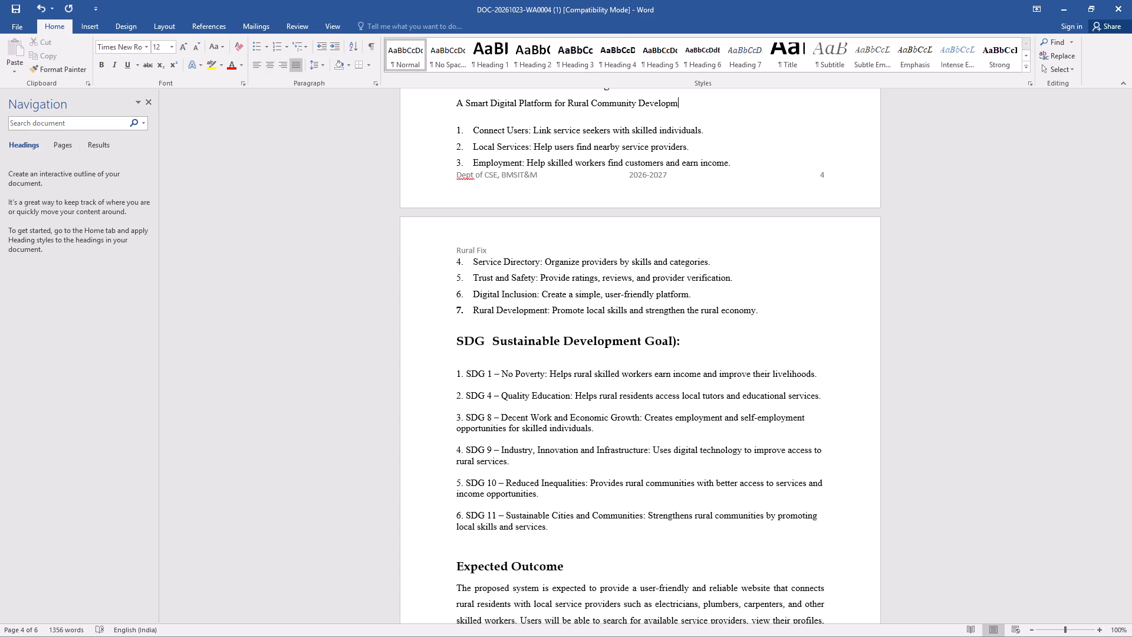
pyautogui.write('em')
pyautogui.press('BackSpace')
pyautogui.write('nt')
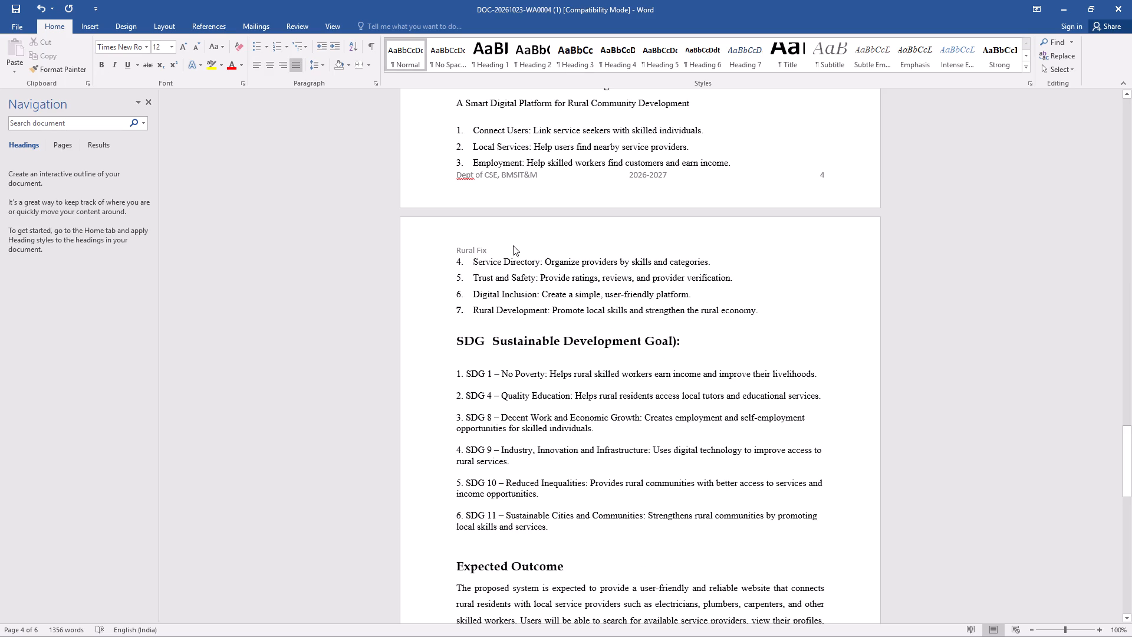
# Review the layout of the whole document, from the objectives through the references and back to the cover page.
pyautogui.scroll(4, 513, 245)
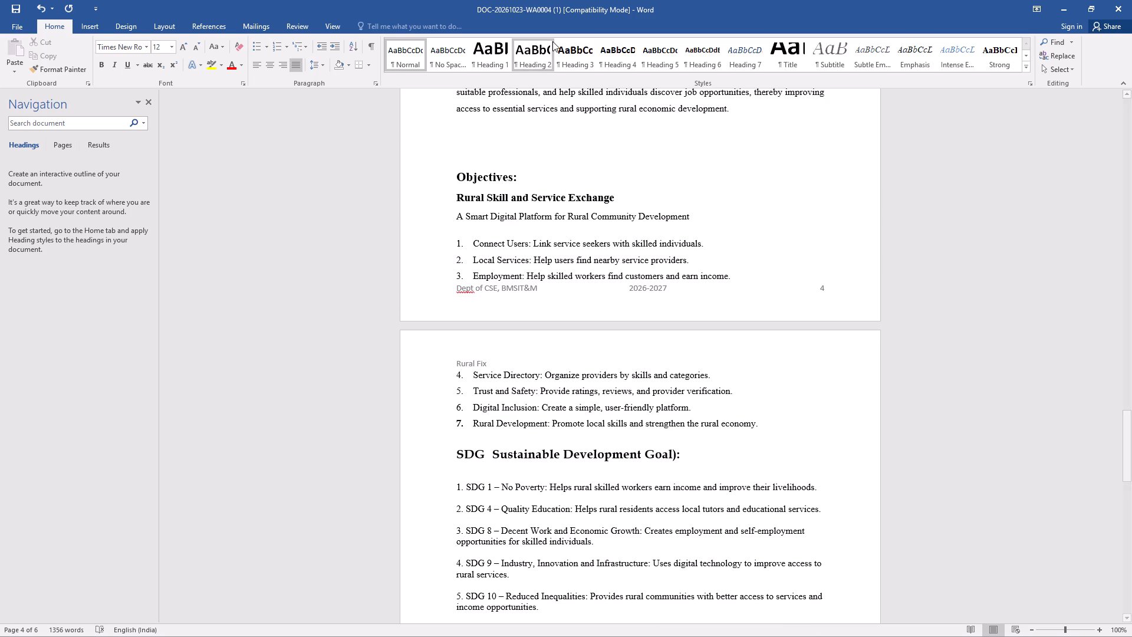
pyautogui.scroll(-12, 660, 375)
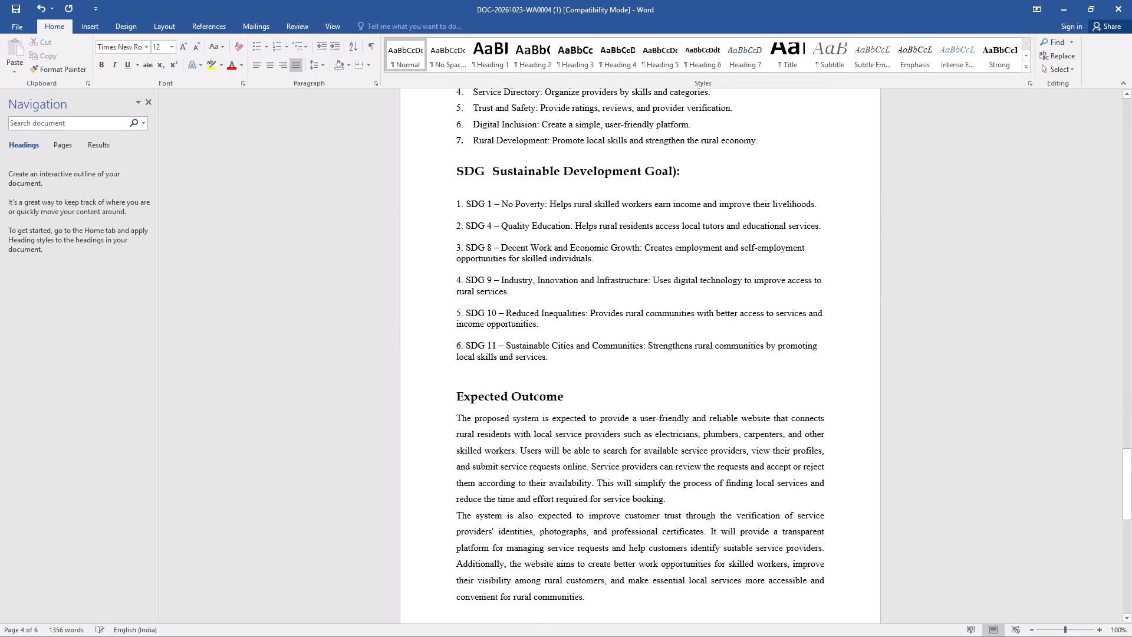
pyautogui.scroll(-12, 657, 385)
pyautogui.scroll(2, 563, 465)
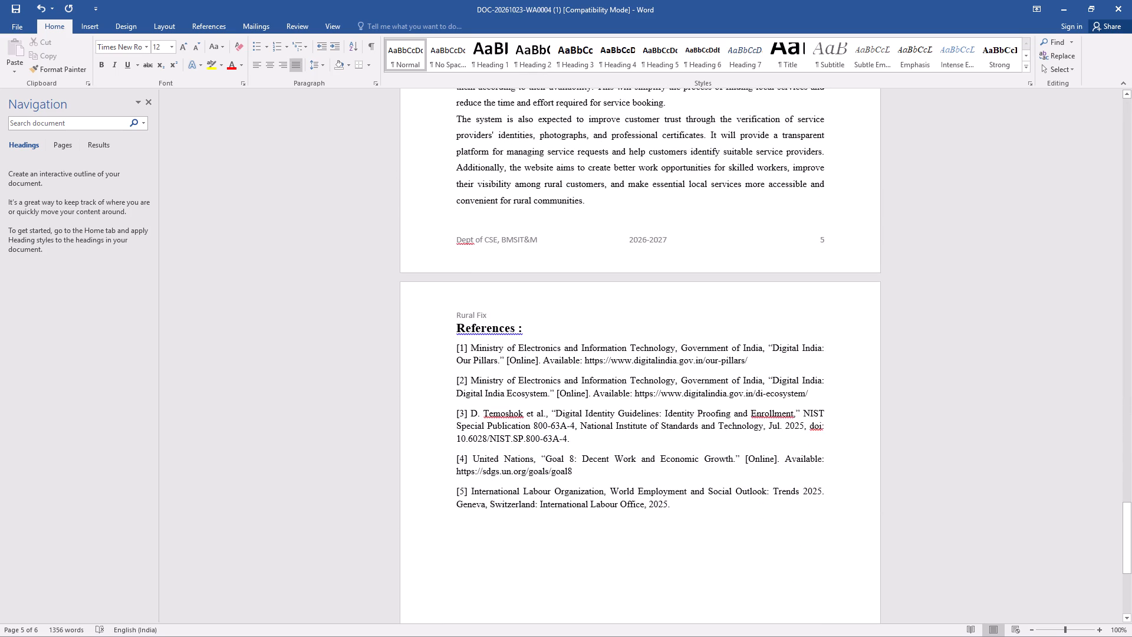
pyautogui.scroll(19, 563, 465)
pyautogui.scroll(10, 571, 461)
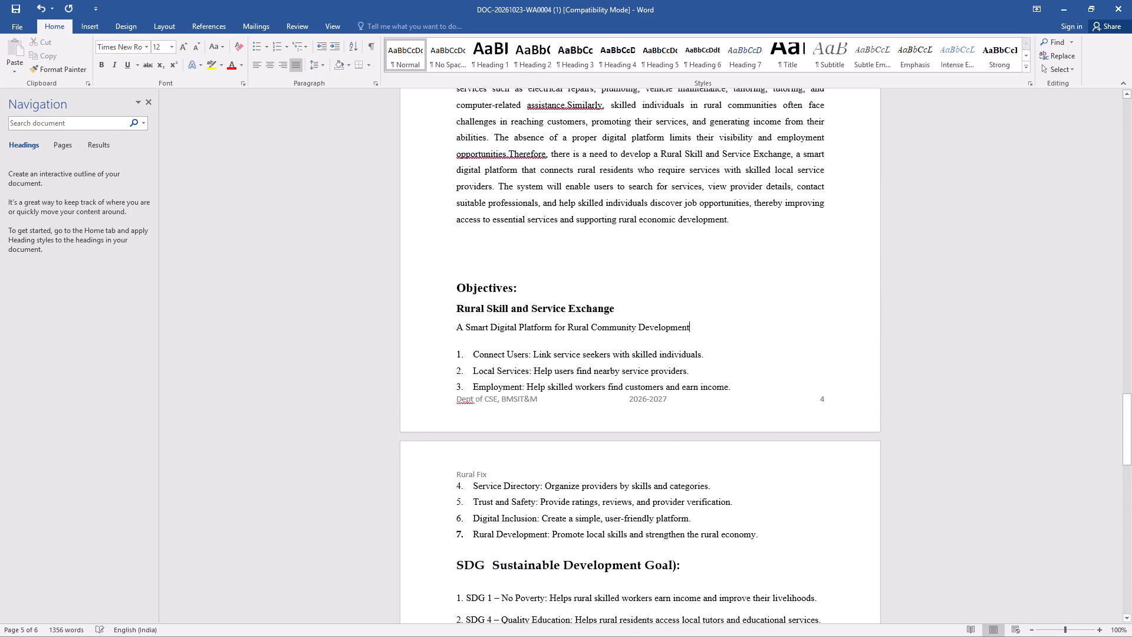
pyautogui.scroll(6, 572, 461)
pyautogui.scroll(18, 572, 461)
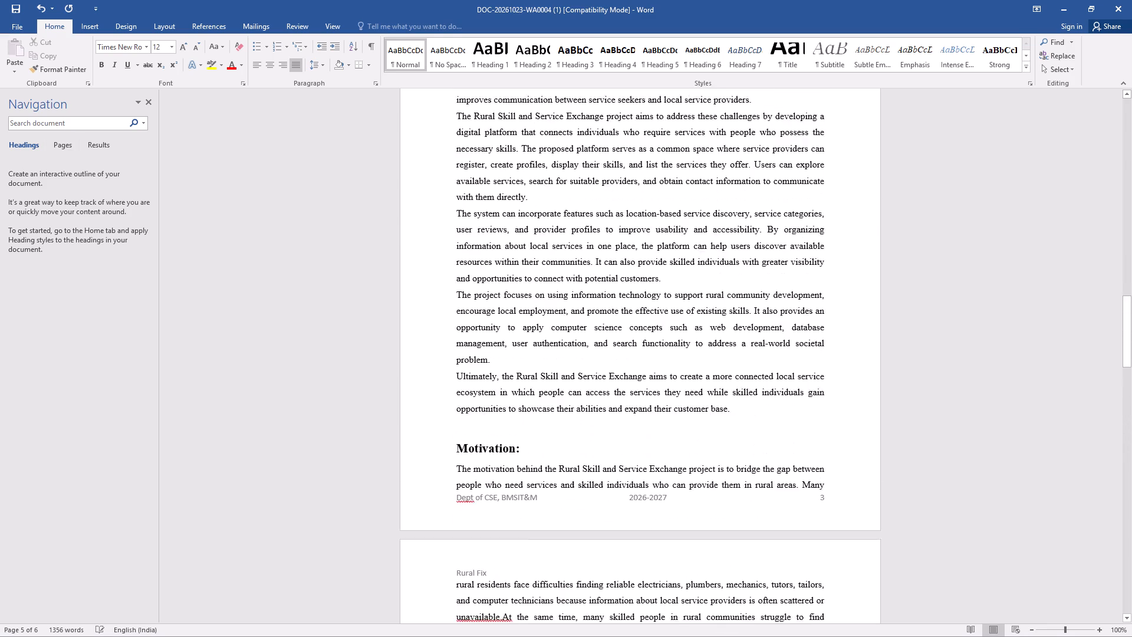
pyautogui.scroll(19, 572, 461)
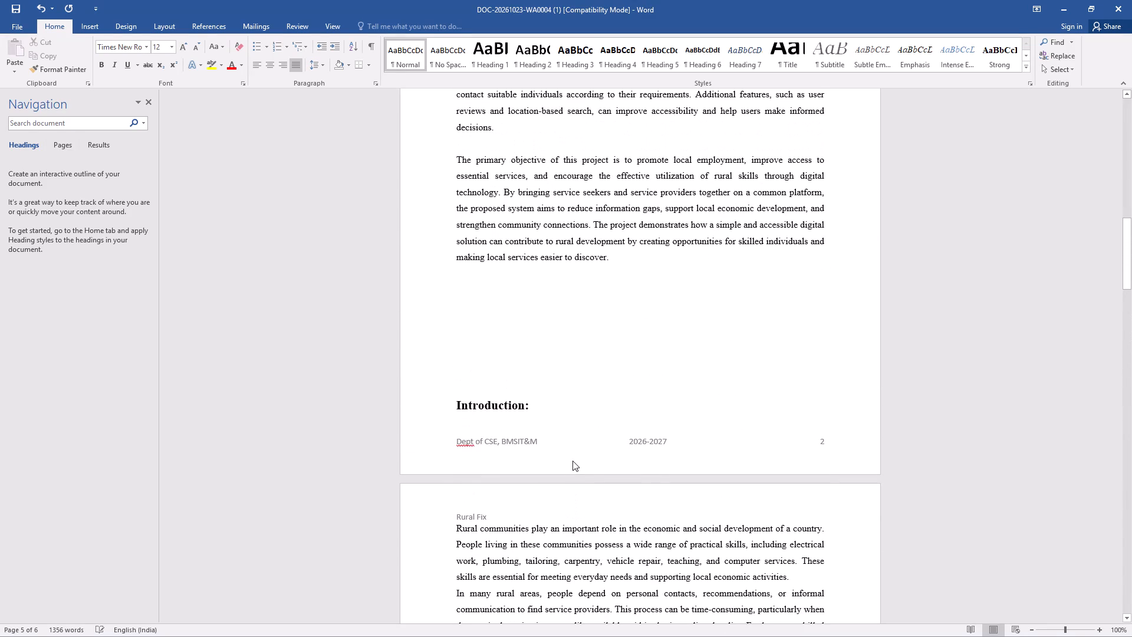
pyautogui.scroll(20, 572, 461)
pyautogui.scroll(8, 572, 461)
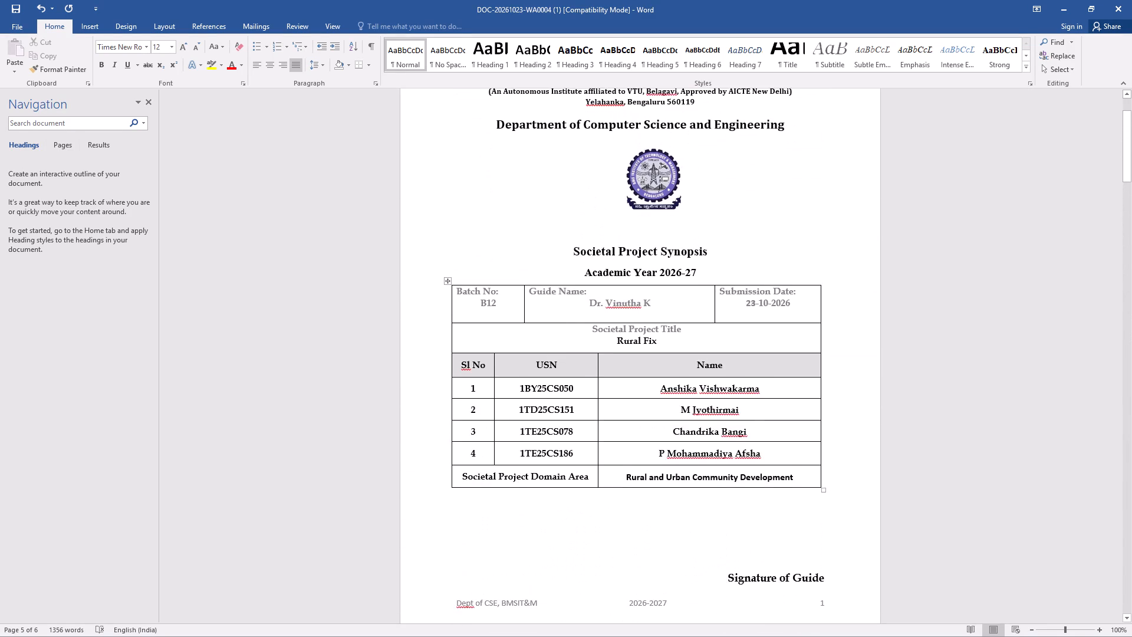
pyautogui.scroll(5, 573, 461)
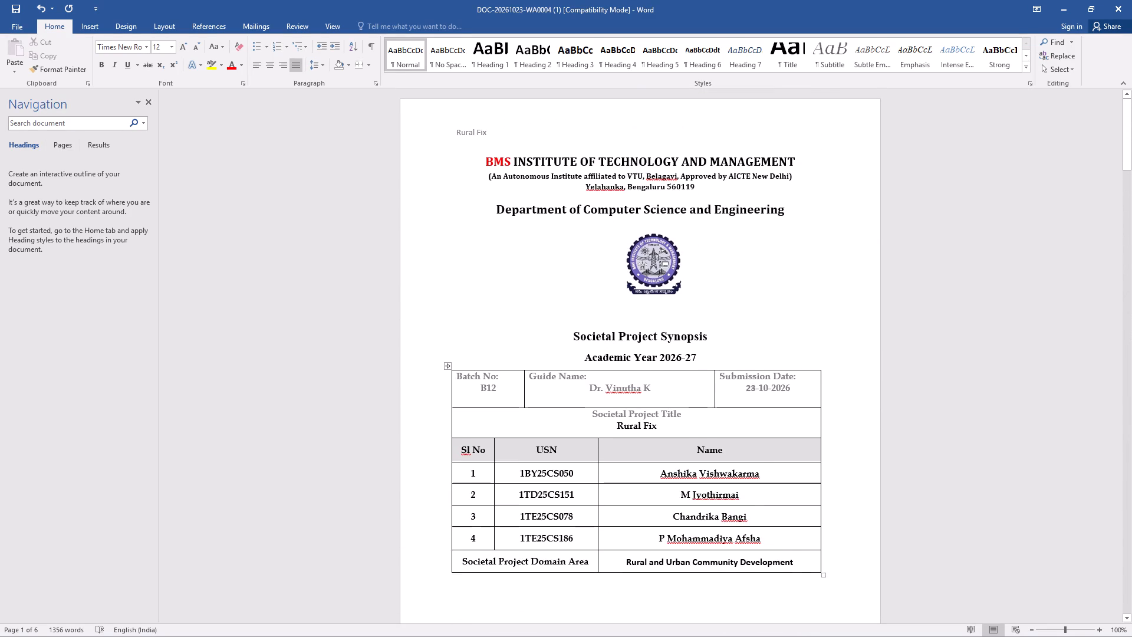
# Change the font of "Rural and Urban Community Development" in the cover page table to Times New Roman.
pyautogui.scroll(-4, 669, 540)
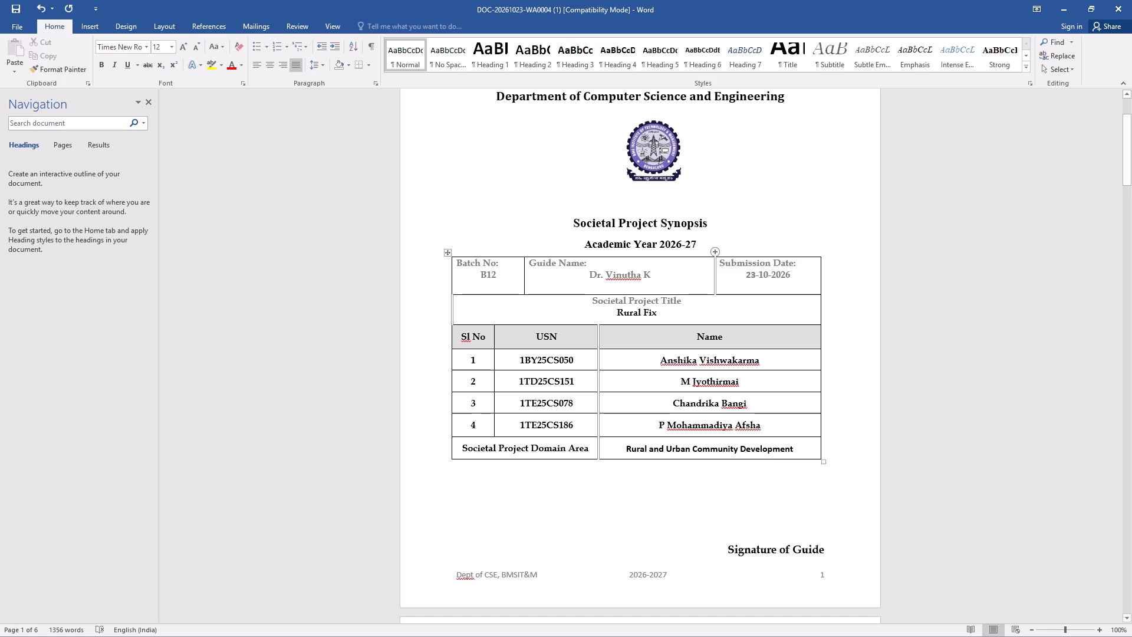
pyautogui.moveTo(624, 450); pyautogui.dragTo(781, 443)
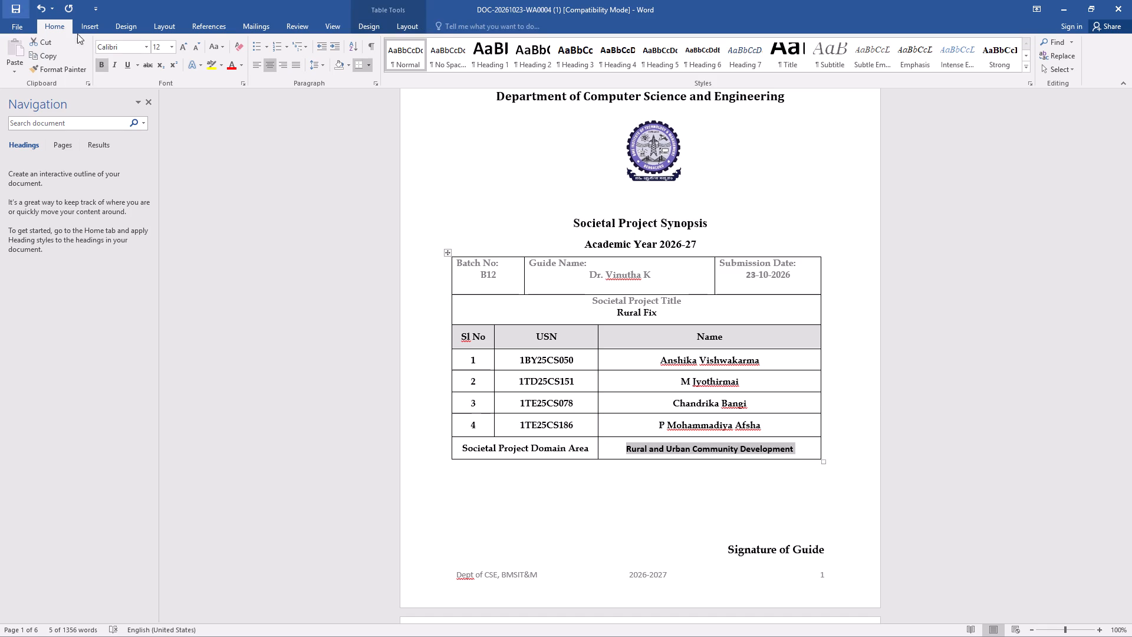
pyautogui.click(150, 48)
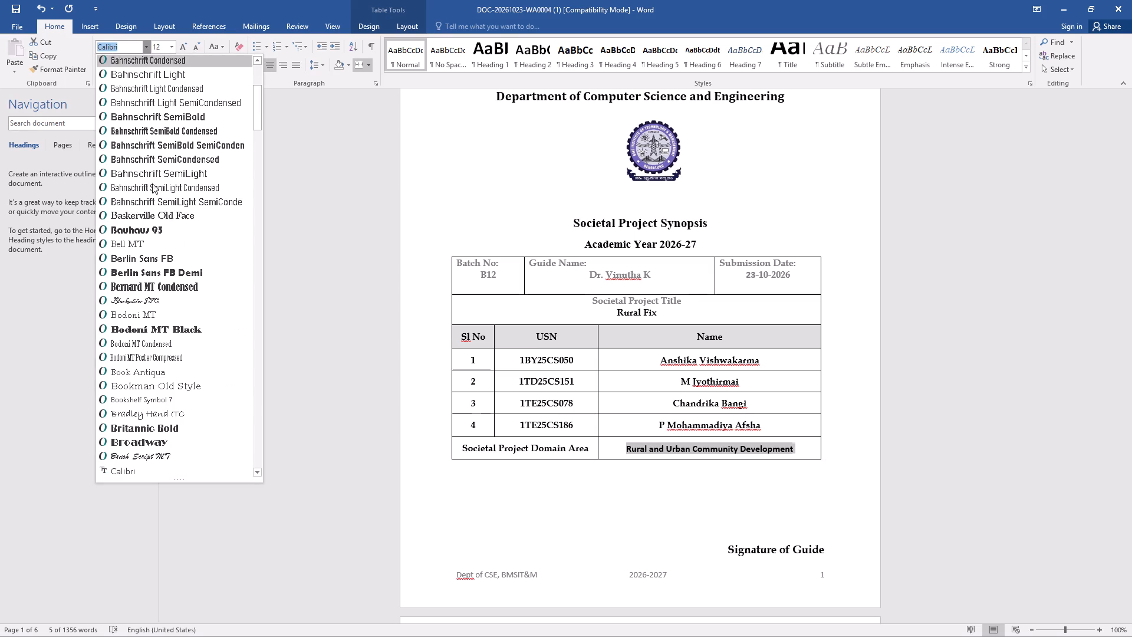
pyautogui.scroll(6, 185, 247)
pyautogui.scroll(-6, 186, 247)
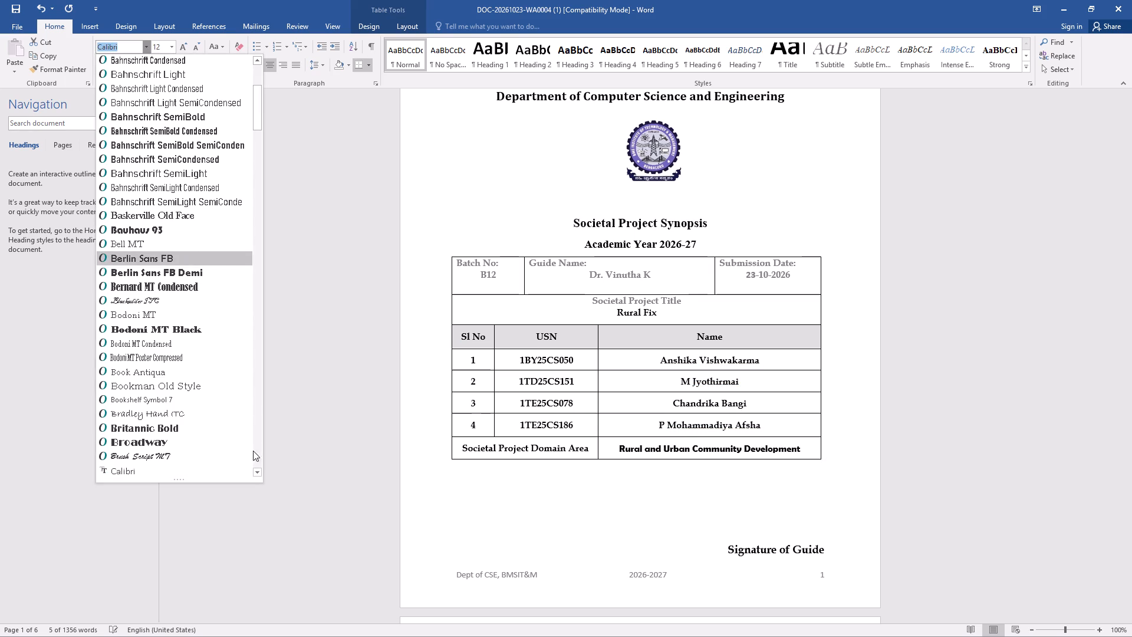
pyautogui.click(258, 471)
pyautogui.click(257, 471)
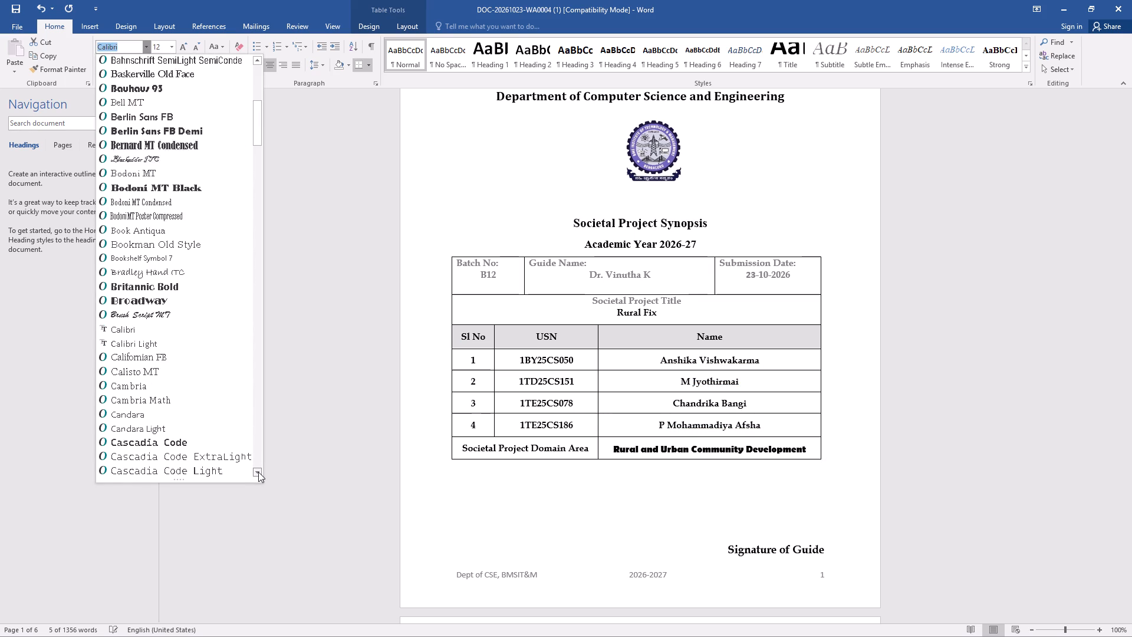
pyautogui.click(258, 472)
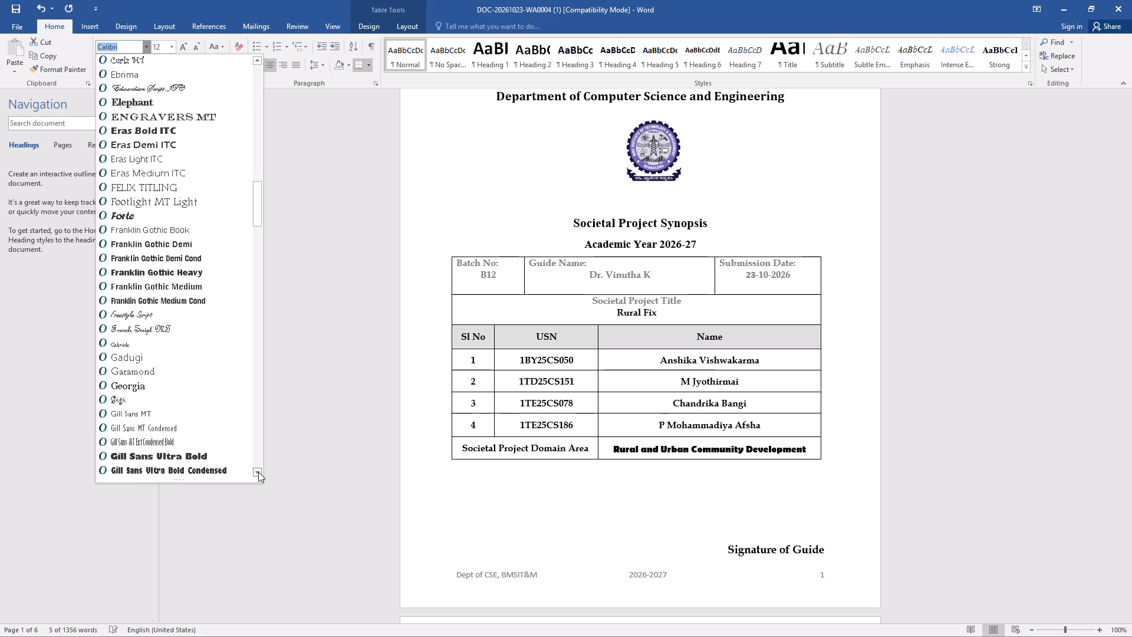
pyautogui.click(258, 472)
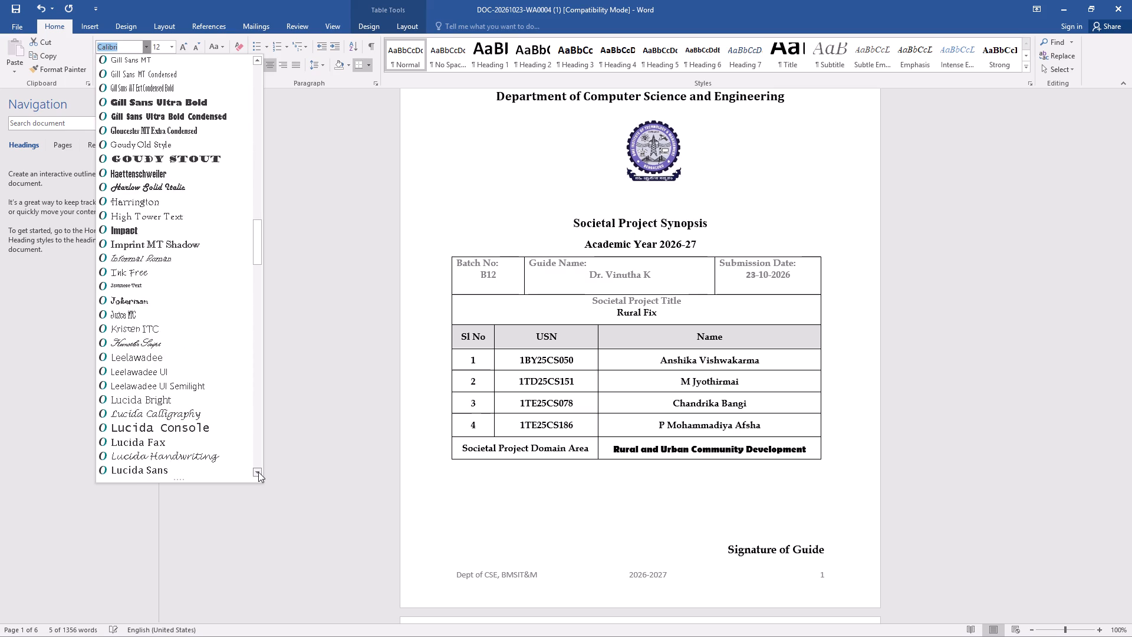
pyautogui.click(258, 472)
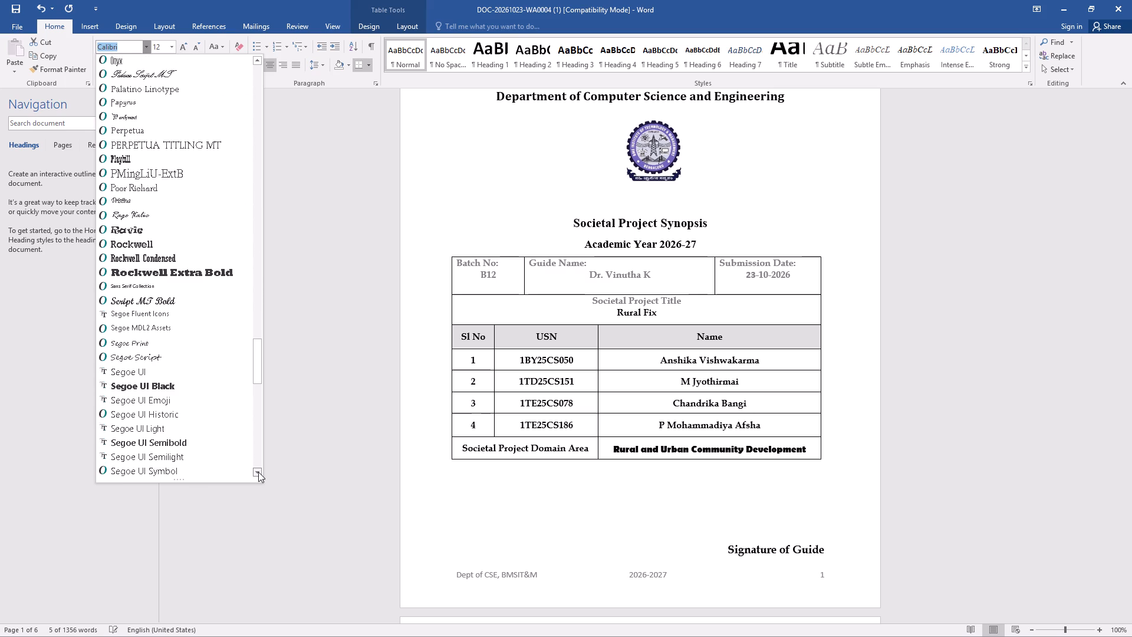
pyautogui.click(258, 472)
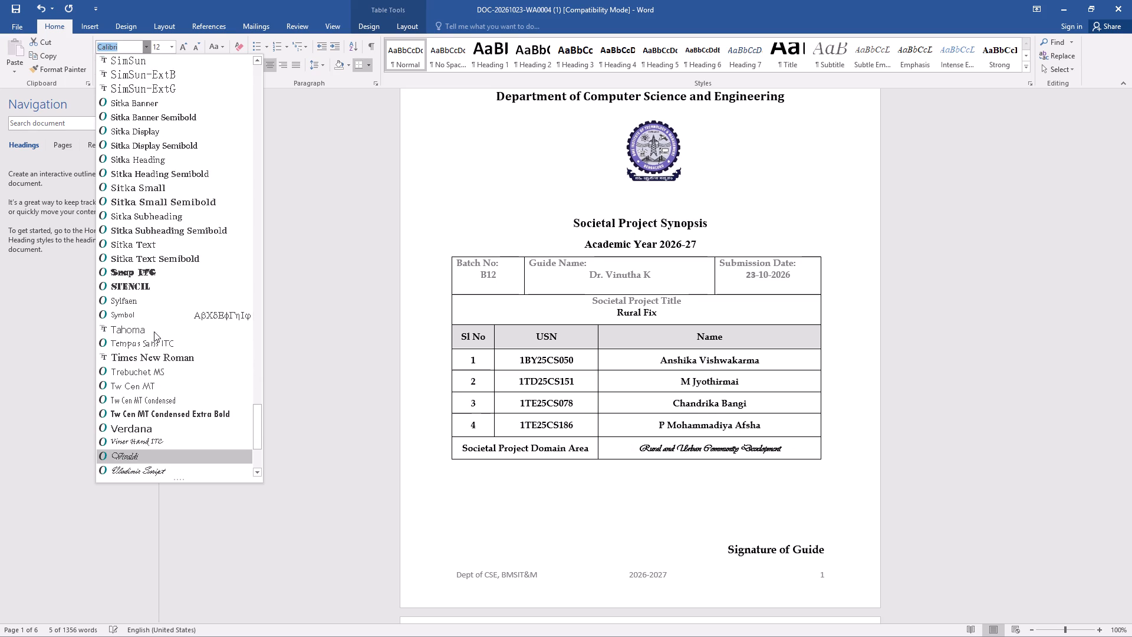
pyautogui.click(166, 354)
pyautogui.doubleClick(170, 359)
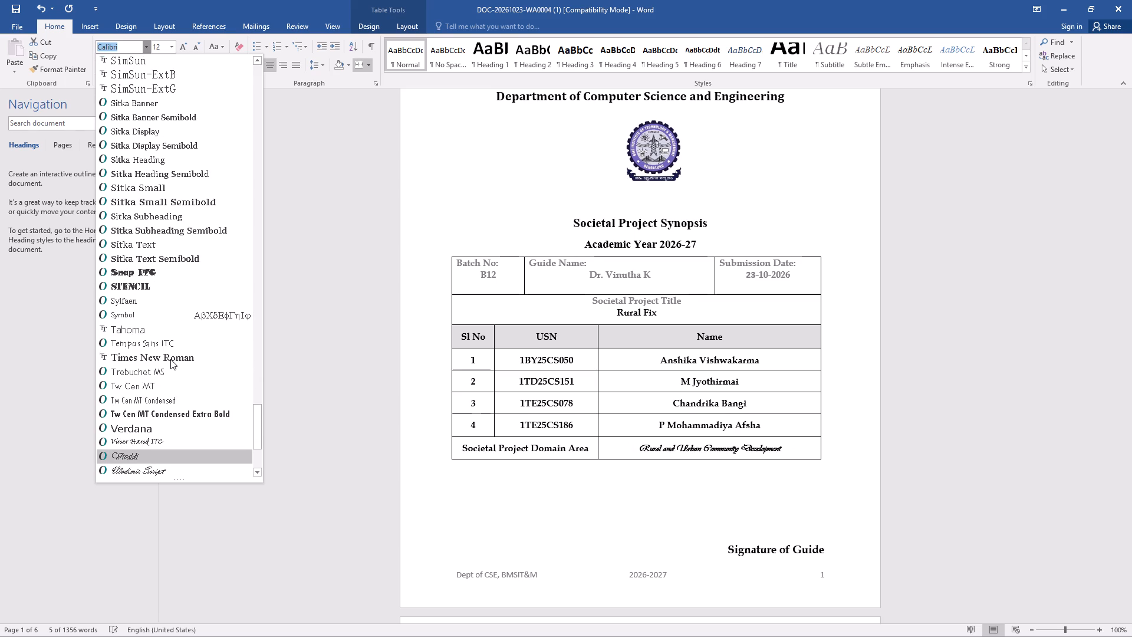
pyautogui.doubleClick(175, 356)
pyautogui.rightClick(175, 356)
pyautogui.moveTo(176, 356); pyautogui.dragTo(183, 353)
pyautogui.click(183, 353)
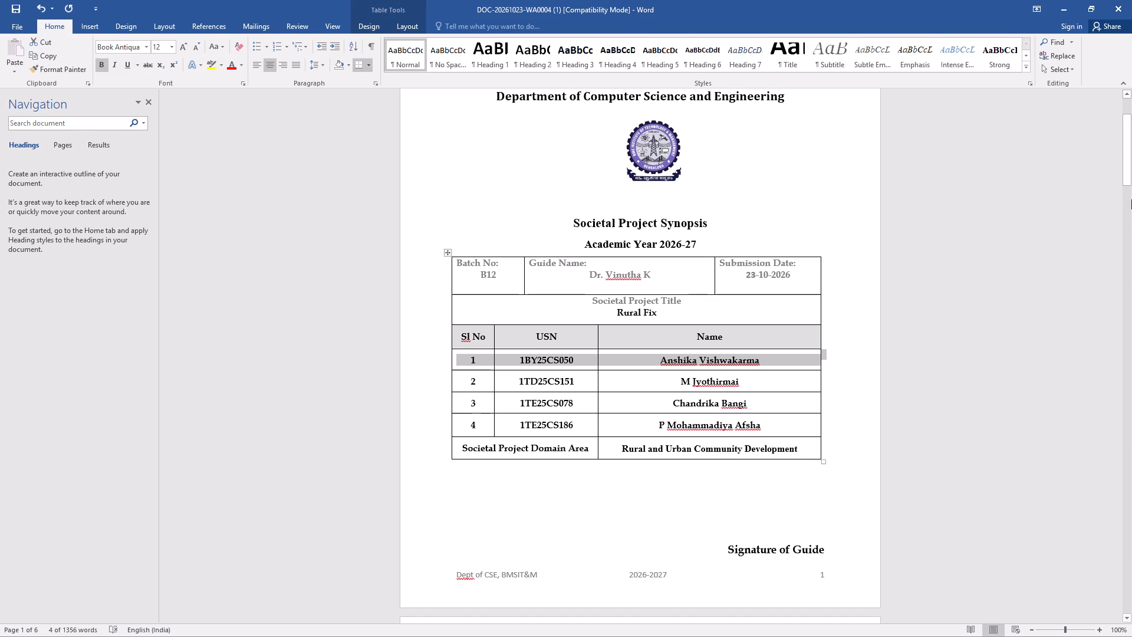
# Insert three line breaks above the Introduction heading to move it to the top of page 3.
pyautogui.scroll(-20, 929, 227)
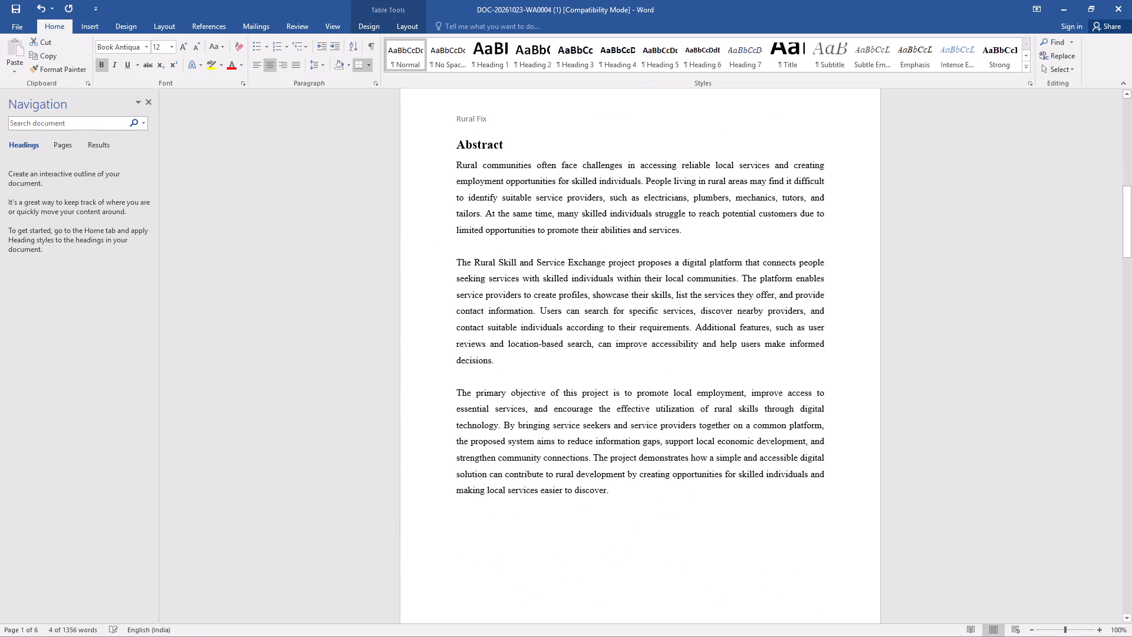
pyautogui.scroll(-13, 929, 227)
pyautogui.click(446, 195)
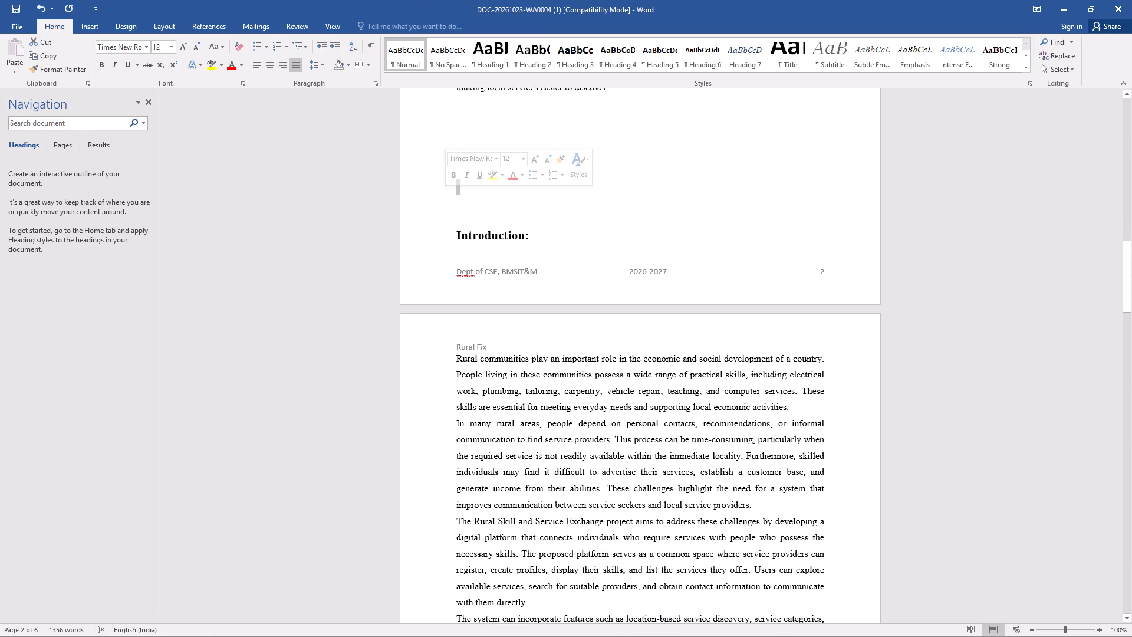
pyautogui.press('Return')
pyautogui.press('Return')
pyautogui.press('Return')
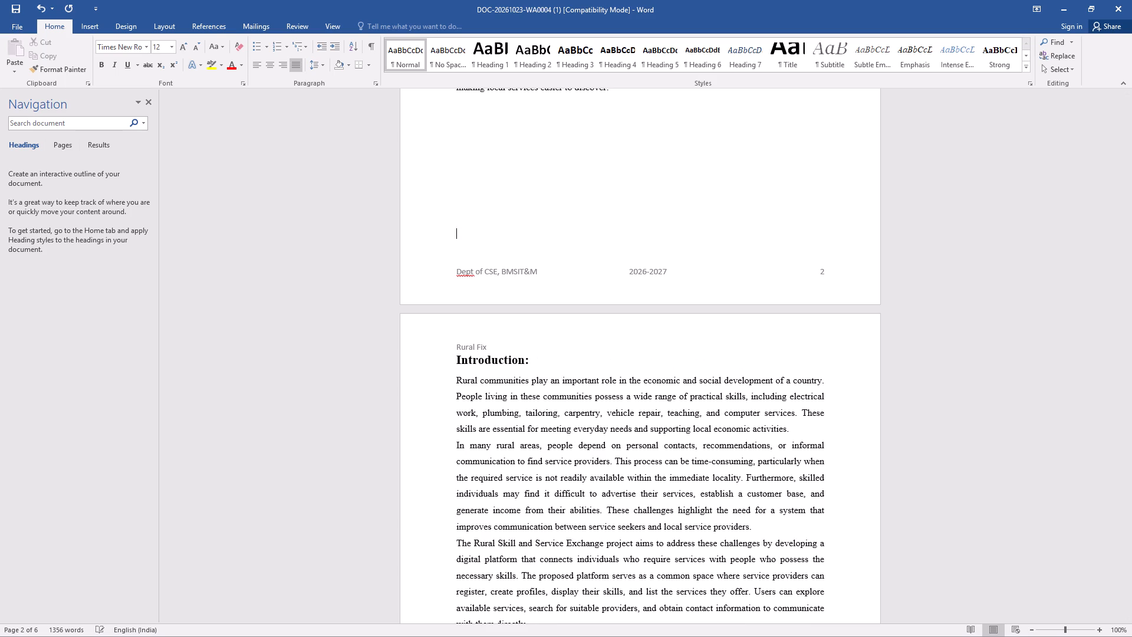
# Insert a blank line between the page header and the Introduction heading on page 3.
pyautogui.scroll(-4, 748, 298)
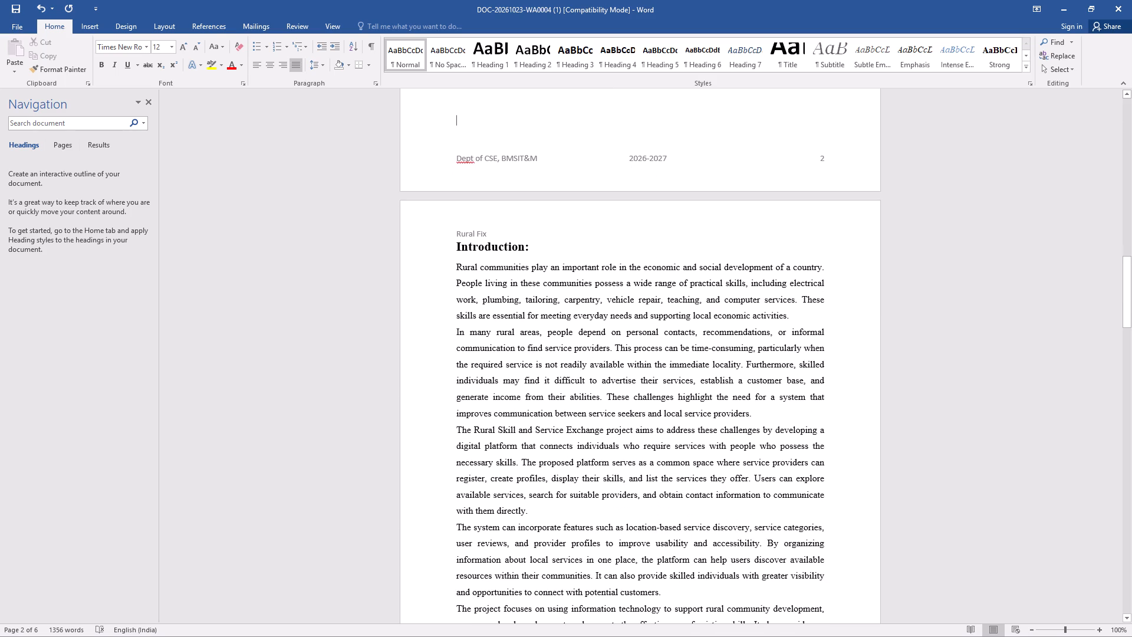
pyautogui.scroll(-2, 980, 348)
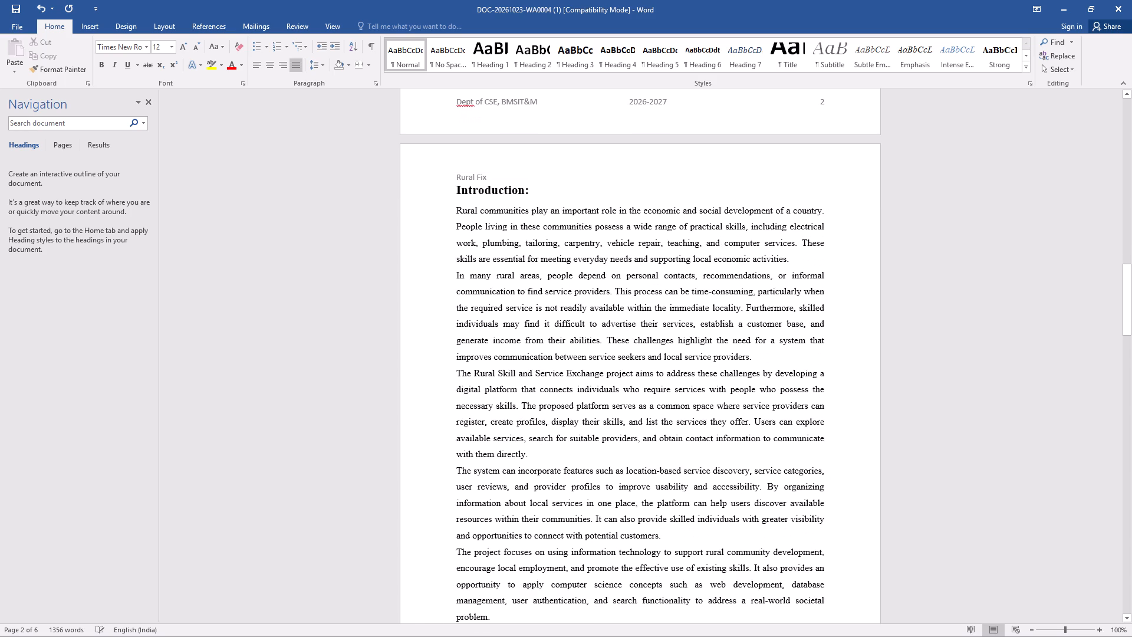
pyautogui.scroll(15, 783, 400)
pyautogui.scroll(7, 783, 400)
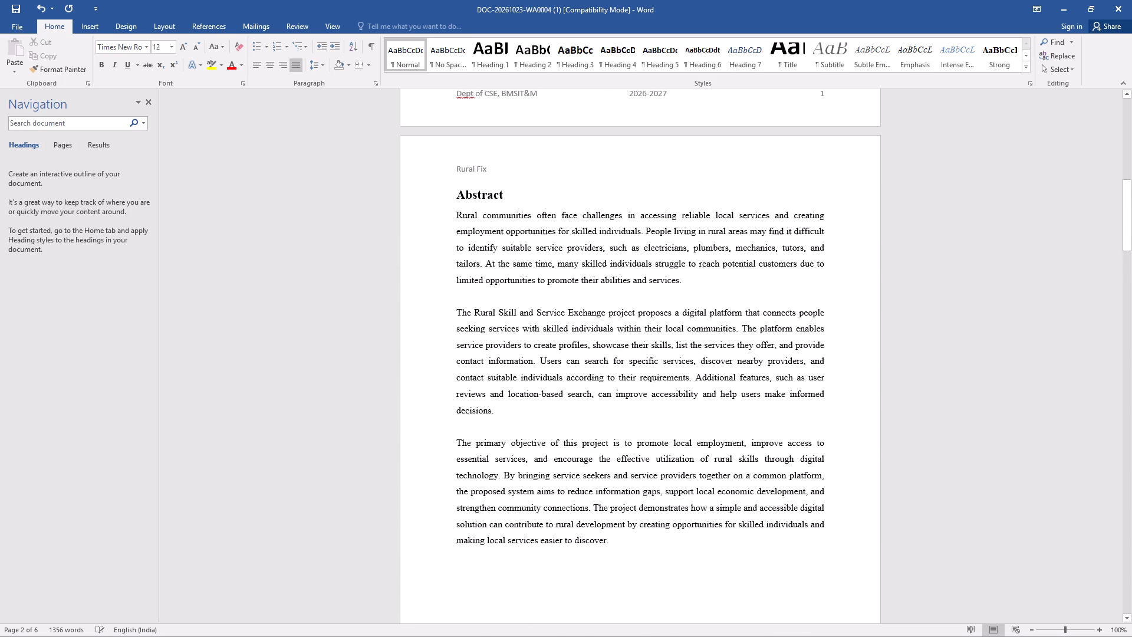
pyautogui.scroll(-14, 783, 400)
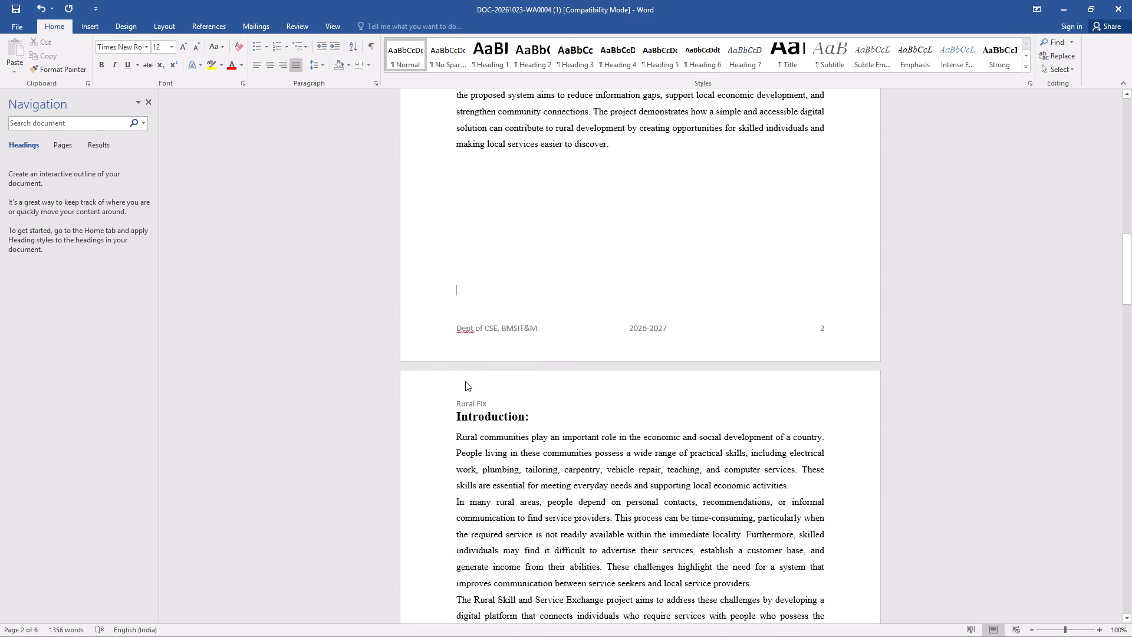
pyautogui.click(483, 403)
pyautogui.click(453, 413)
pyautogui.press('Return')
# Insert a blank line between the page header and the Motivation heading on page 4.
pyautogui.scroll(-11, 685, 399)
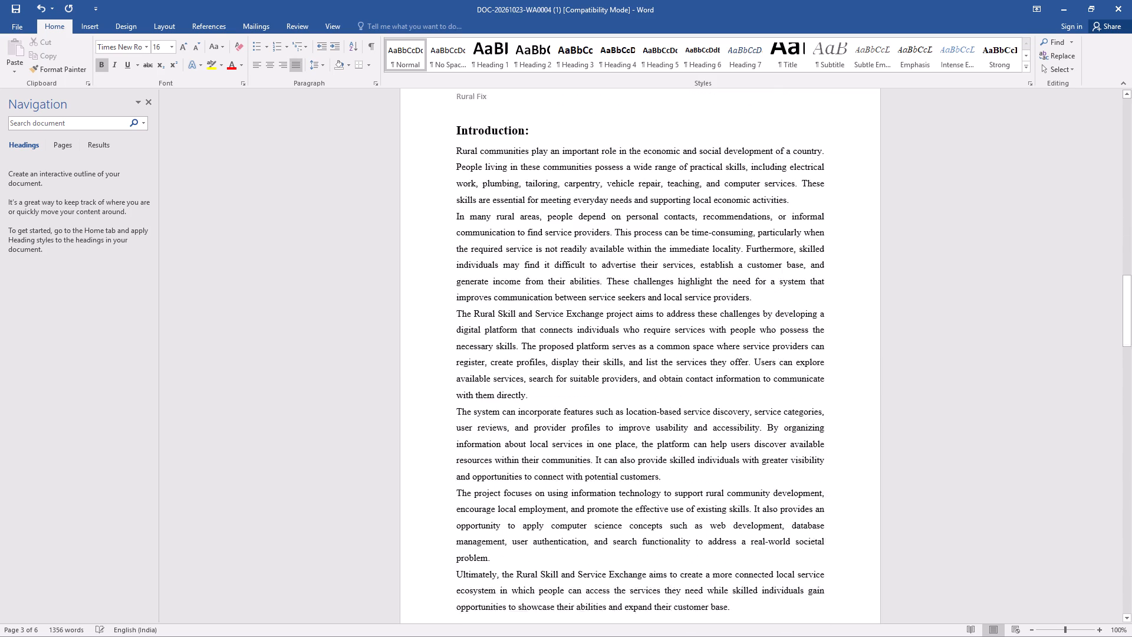
pyautogui.scroll(-14, 685, 400)
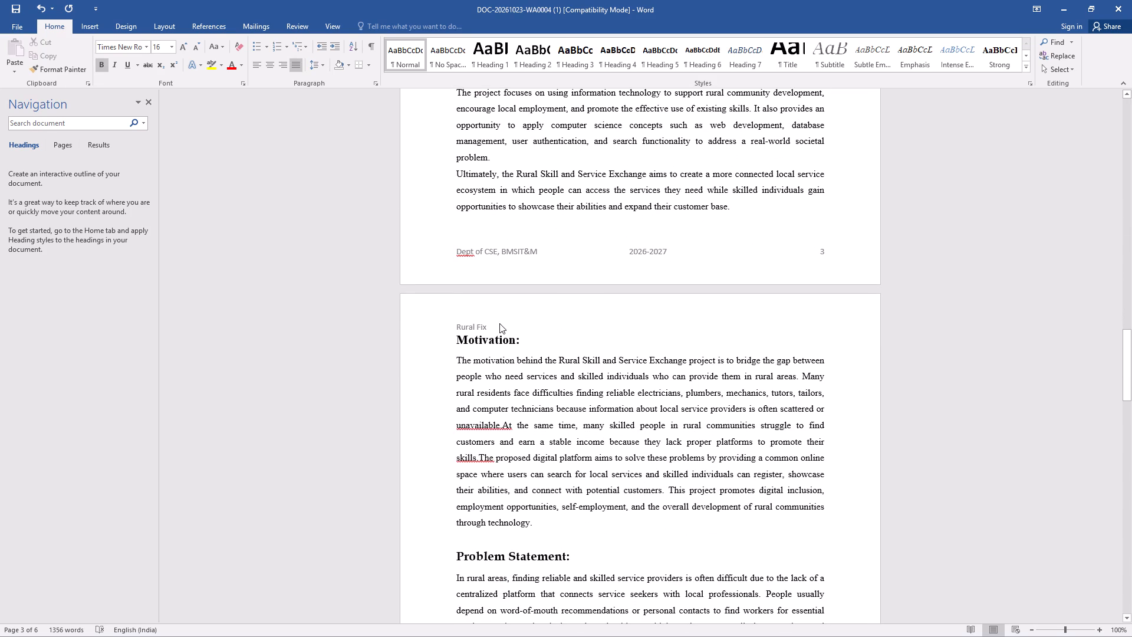
pyautogui.click(498, 323)
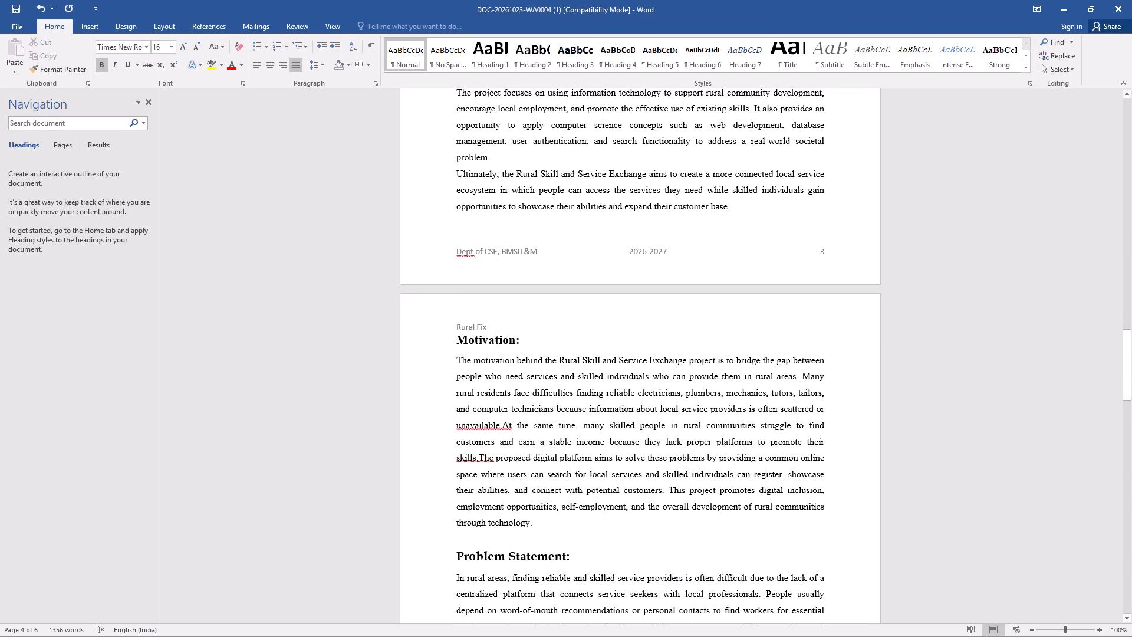
pyautogui.click(456, 335)
pyautogui.press('Return')
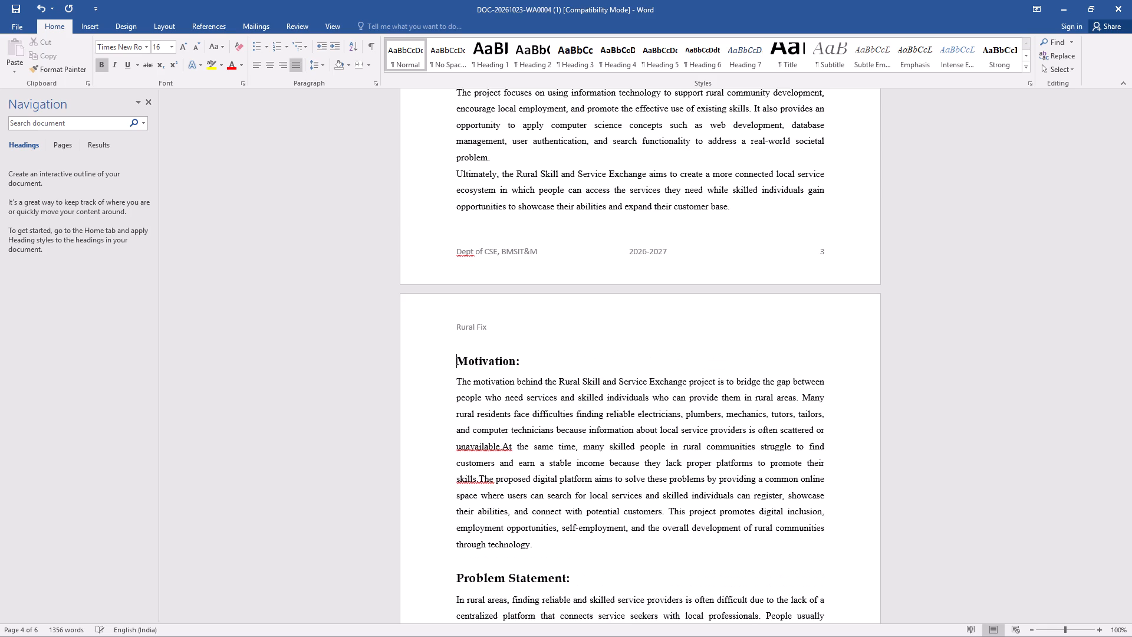
# Insert two line breaks above the Objectives heading to move it to the top of page 5.
pyautogui.scroll(-17, 780, 330)
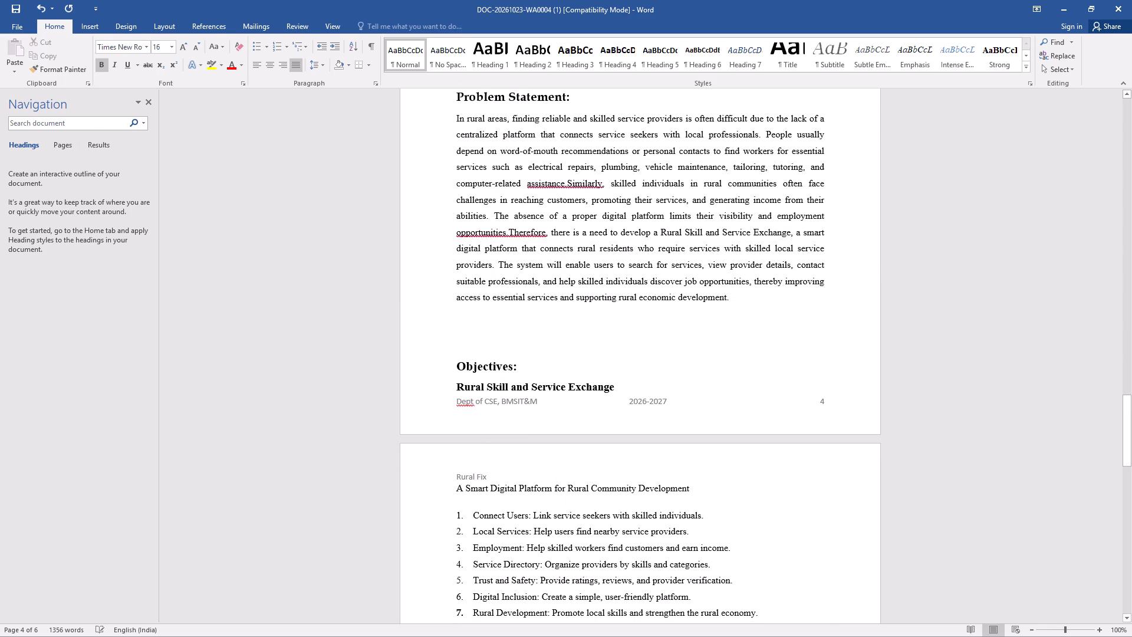
pyautogui.click(456, 366)
pyautogui.press('Return')
pyautogui.press('Return')
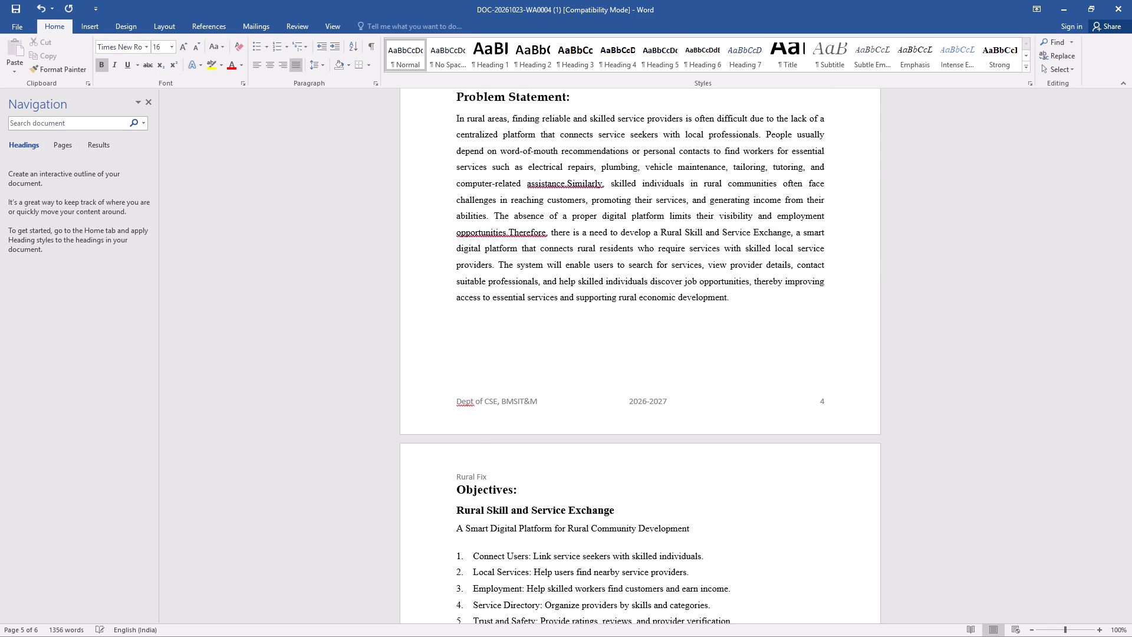
# Delete the "Rural Skill and Service Exchange" subtitle line under the Objectives heading.
pyautogui.scroll(-3, 581, 518)
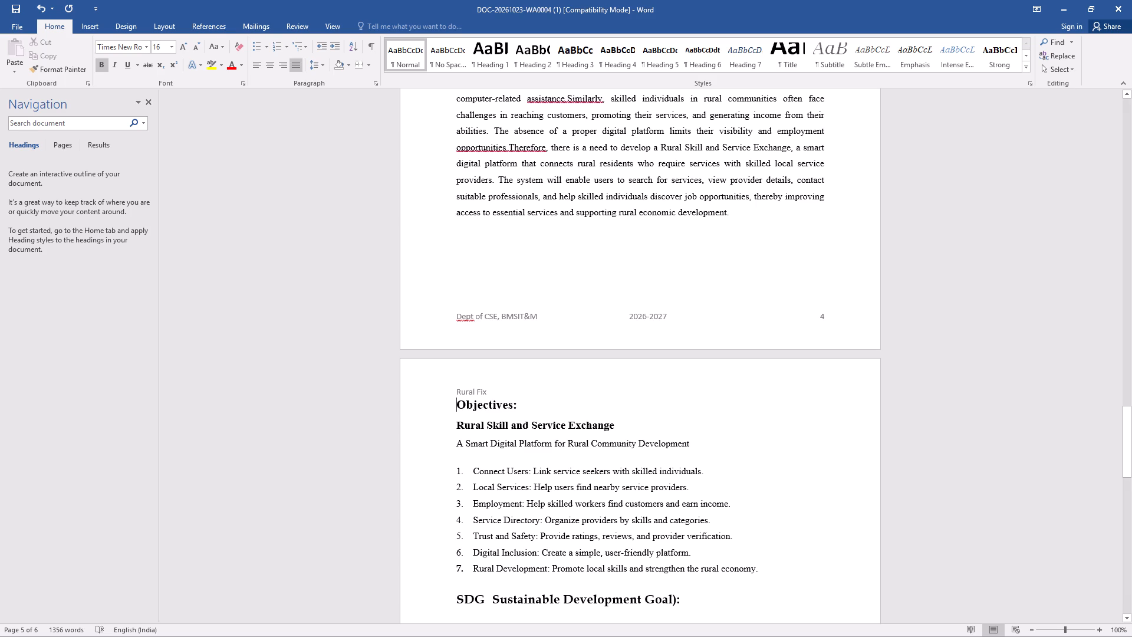
pyautogui.click(613, 429)
pyautogui.press('BackSpace')
pyautogui.press('BackSpace')
pyautogui.press('BackSpace')
pyautogui.press('BackSpace')
pyautogui.press('BackSpace')
pyautogui.press('BackSpace')
pyautogui.press('BackSpace')
pyautogui.press('BackSpace')
pyautogui.press('BackSpace')
pyautogui.press('BackSpace')
pyautogui.press('BackSpace')
pyautogui.press('BackSpace')
pyautogui.press('BackSpace')
pyautogui.press('BackSpace')
pyautogui.press('BackSpace')
pyautogui.press('BackSpace')
pyautogui.press('BackSpace')
pyautogui.press('BackSpace')
pyautogui.press('BackSpace')
pyautogui.press('BackSpace')
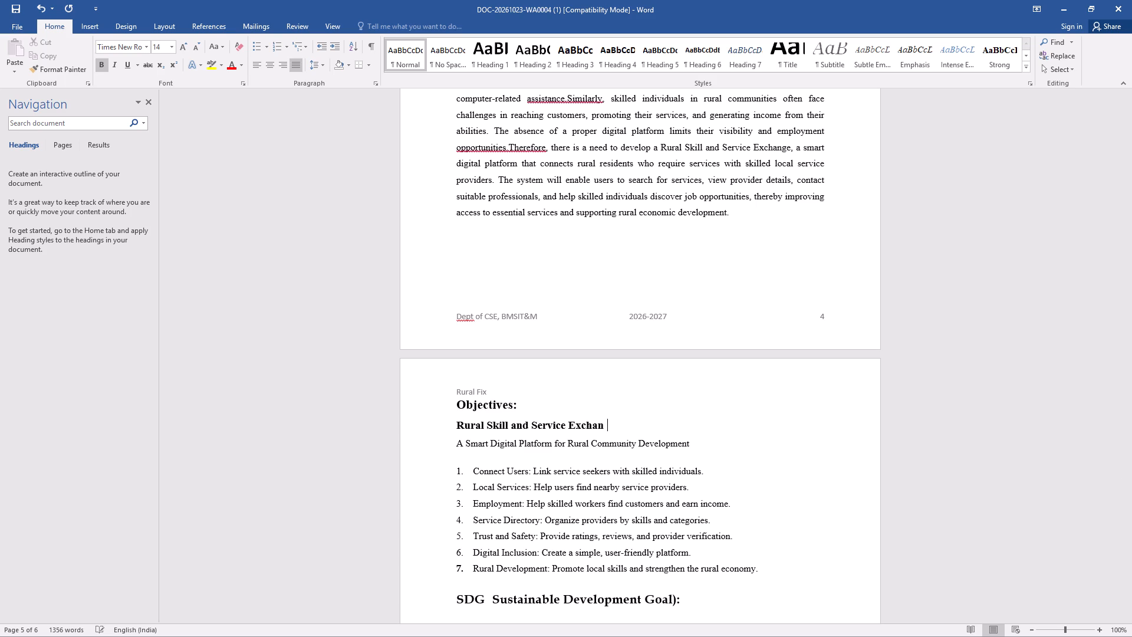
pyautogui.press('BackSpace')
pyautogui.press('BackSpace')
pyautogui.press('BackSpace')
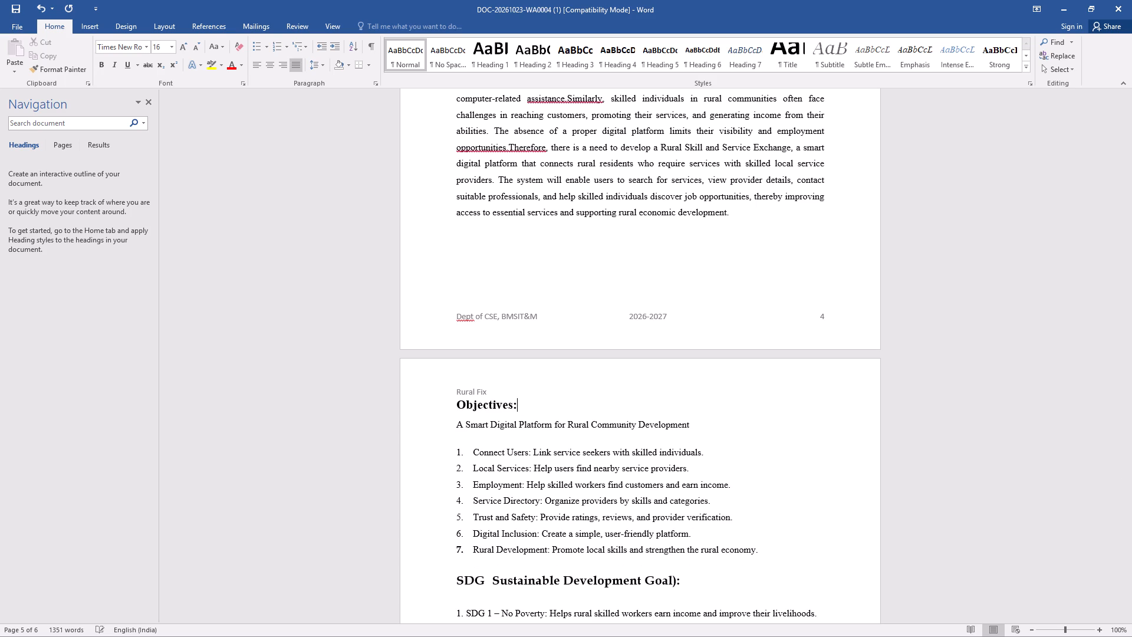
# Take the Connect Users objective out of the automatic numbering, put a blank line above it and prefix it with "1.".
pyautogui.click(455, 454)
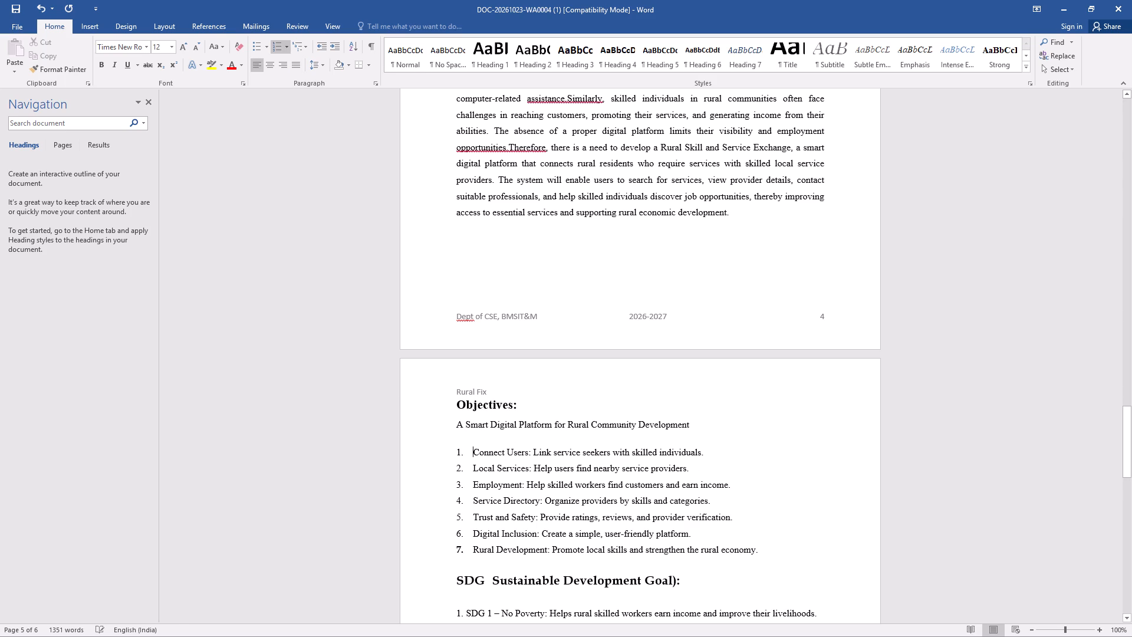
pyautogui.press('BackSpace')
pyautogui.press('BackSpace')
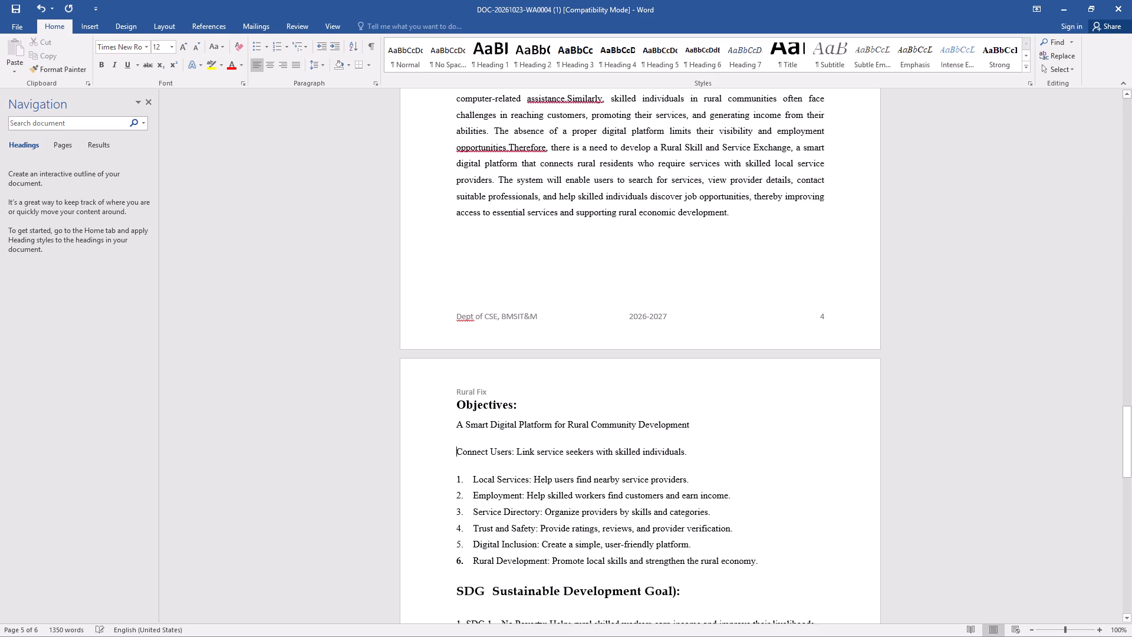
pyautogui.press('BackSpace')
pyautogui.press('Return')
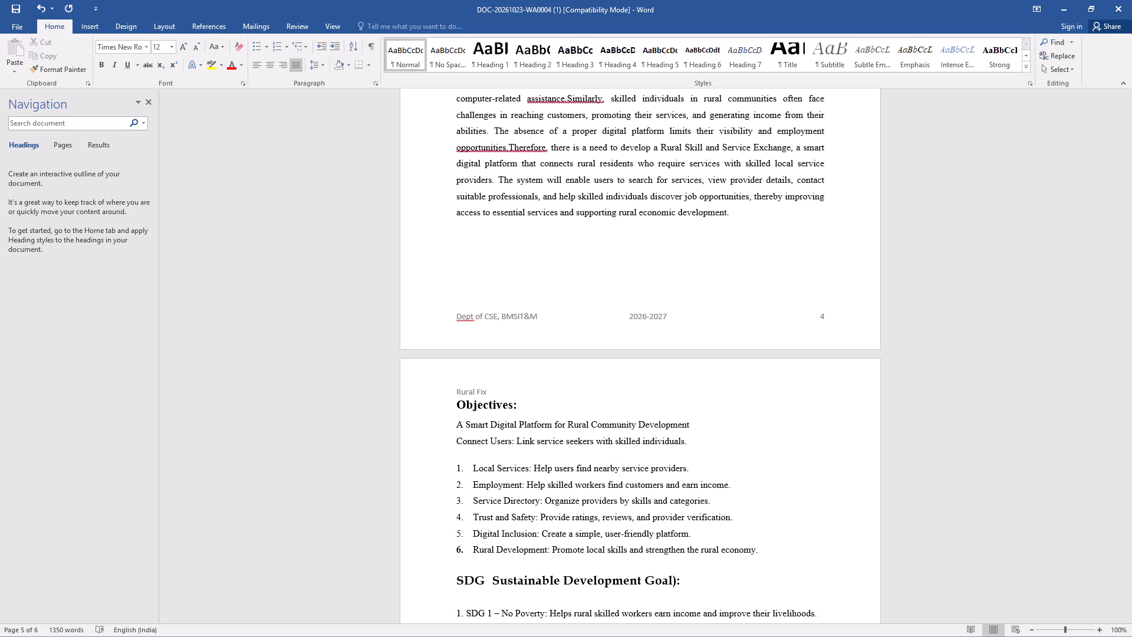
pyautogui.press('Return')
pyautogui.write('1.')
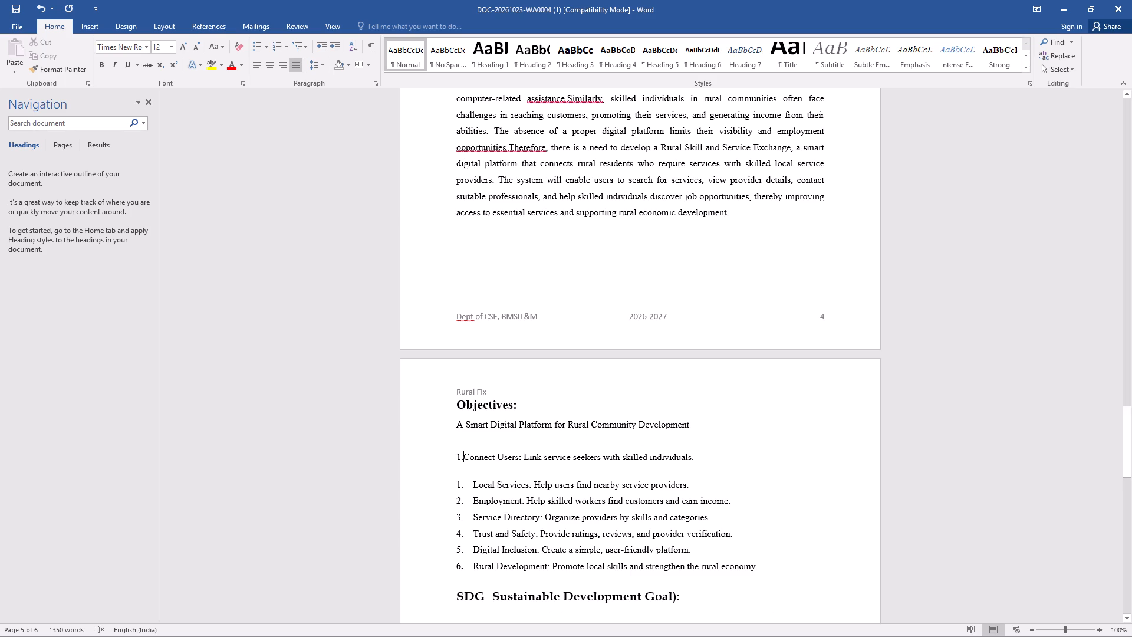
# Move the sentence "Link service seekers with skilled individuals." from the Connect Users objective to the end of the Local Services objective.
pyautogui.scroll(-2, 702, 451)
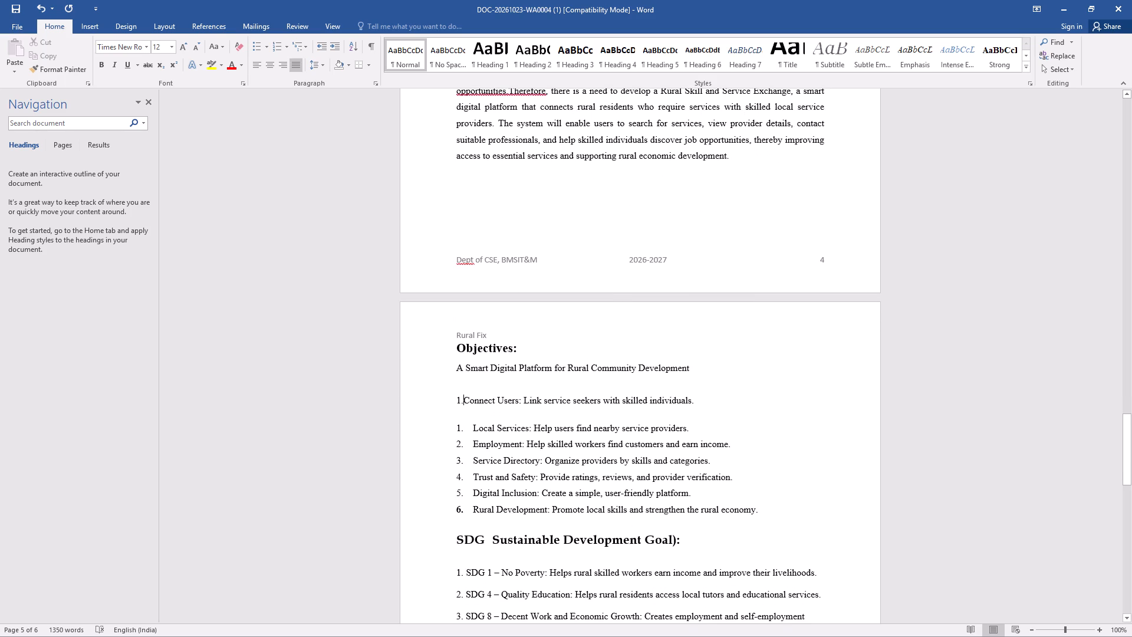
pyautogui.click(712, 406)
pyautogui.moveTo(522, 399); pyautogui.dragTo(670, 398)
pyautogui.click(670, 398)
pyautogui.moveTo(521, 399); pyautogui.dragTo(673, 398)
pyautogui.click(592, 454)
pyautogui.moveTo(524, 396); pyautogui.dragTo(689, 399)
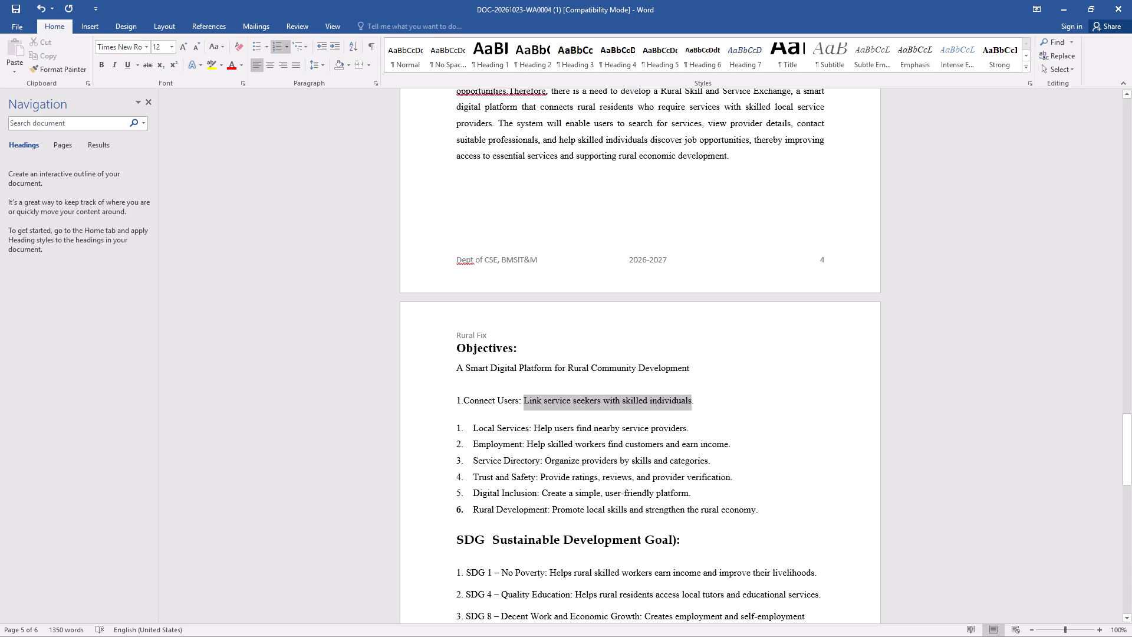
pyautogui.moveTo(689, 399); pyautogui.dragTo(696, 399)
pyautogui.hotkey('ctrl', 'x')
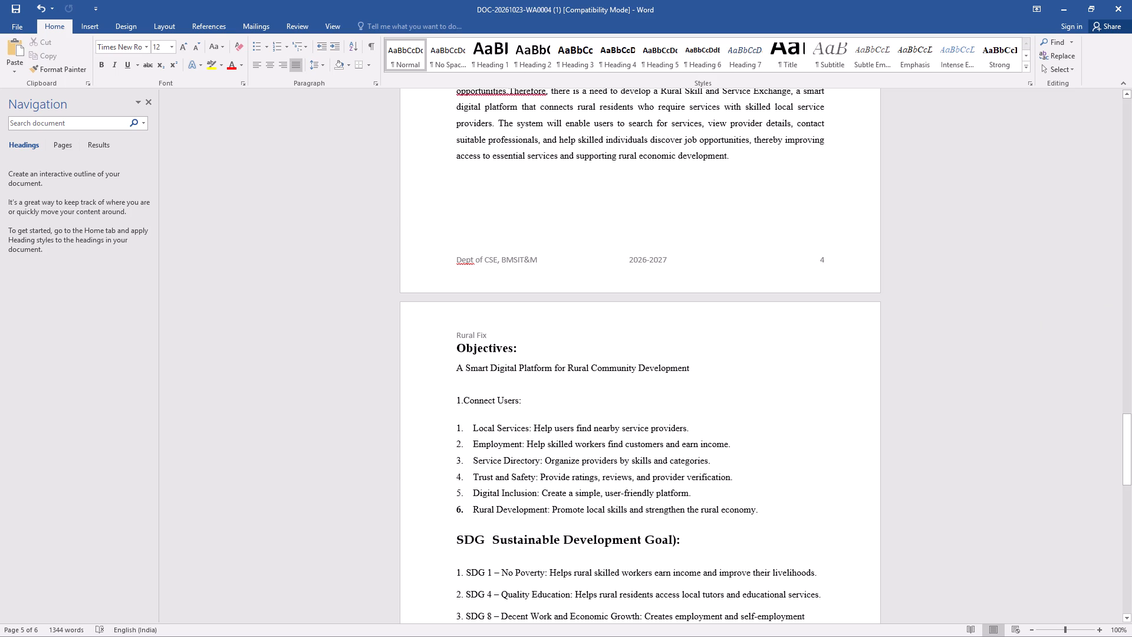
pyautogui.click(688, 428)
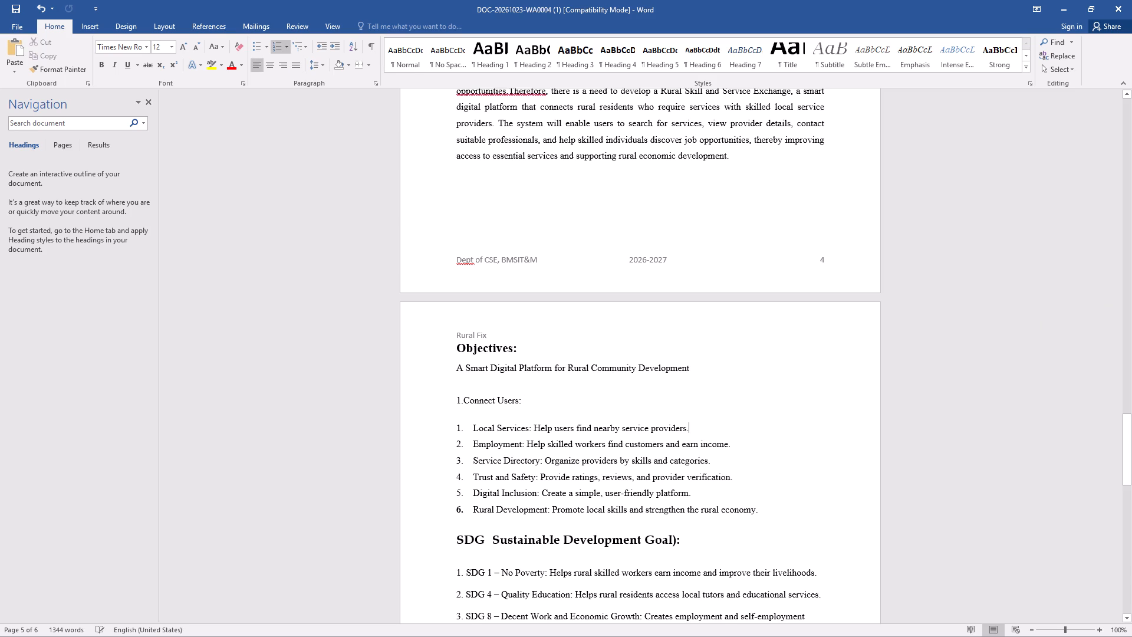
pyautogui.hotkey('ctrl', 'v')
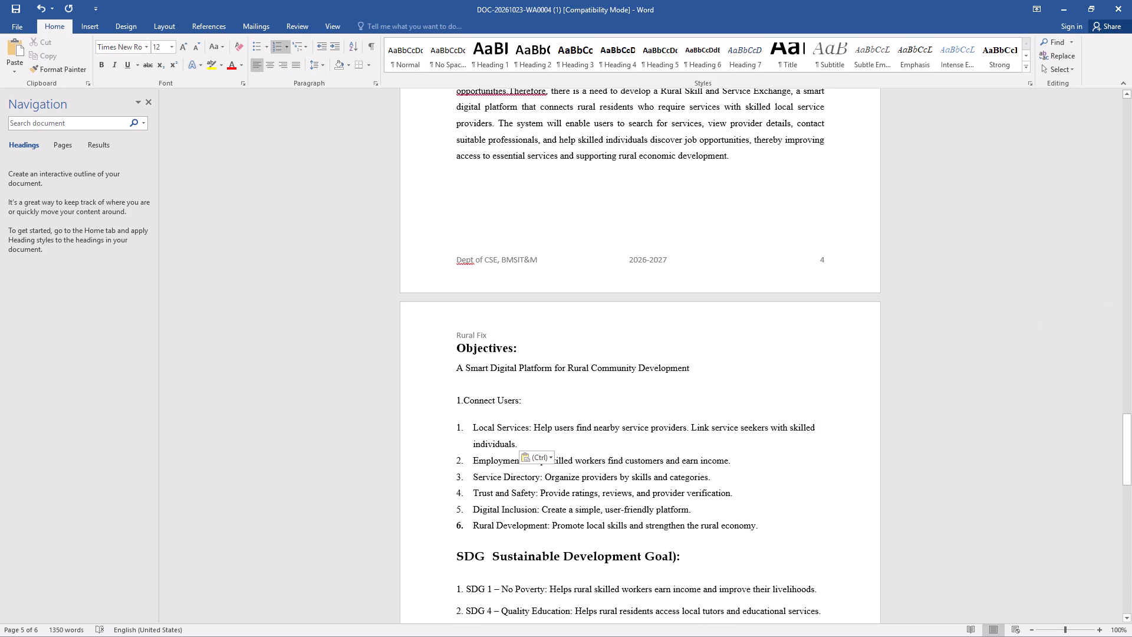
# Replace "service seekers" with "them" in the second sentence of the Local Services objective.
pyautogui.click(768, 426)
pyautogui.press('BackSpace')
pyautogui.press('BackSpace')
pyautogui.press('BackSpace')
pyautogui.press('BackSpace')
pyautogui.press('BackSpace')
pyautogui.press('BackSpace')
pyautogui.press('BackSpace')
pyautogui.press('BackSpace')
pyautogui.press('BackSpace')
pyautogui.press('BackSpace')
pyautogui.press('BackSpace')
pyautogui.press('BackSpace')
pyautogui.press('BackSpace')
pyautogui.press('BackSpace')
pyautogui.press('BackSpace')
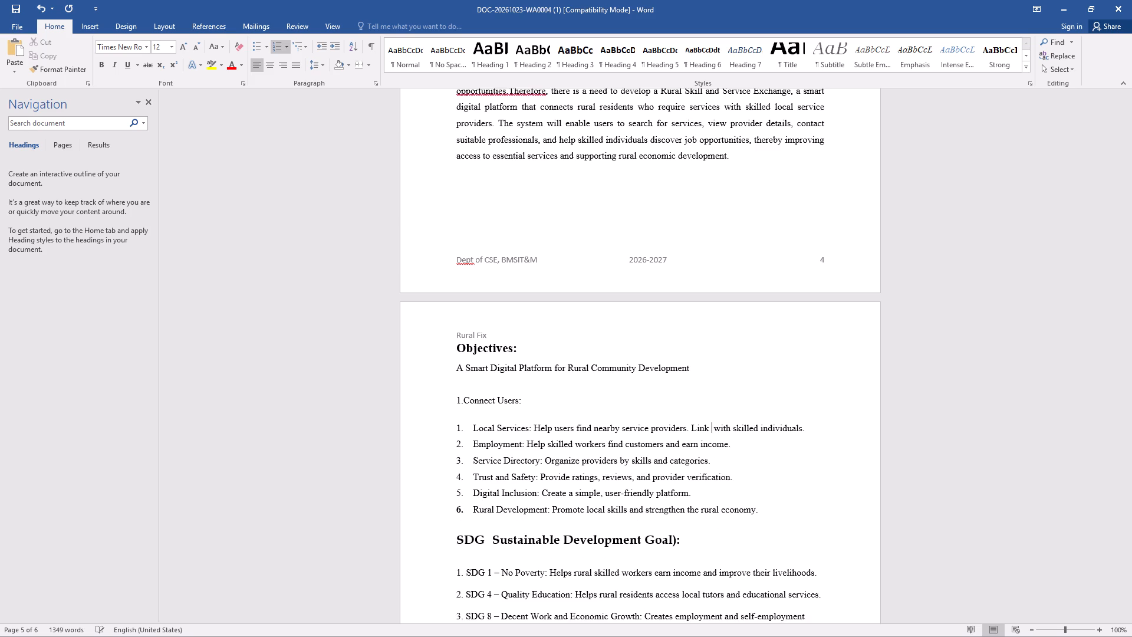
pyautogui.write('them')
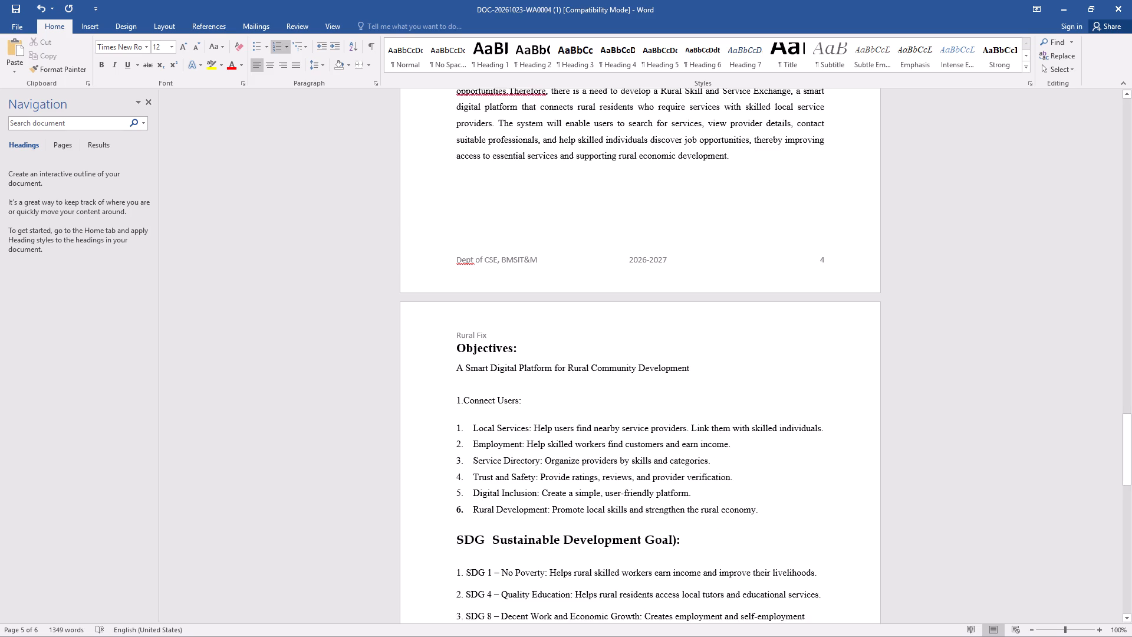
# Delete the leftover "1.Connect Users:" line and the blank line above it in the Objectives section.
pyautogui.click(456, 426)
pyautogui.click(528, 395)
pyautogui.press('BackSpace')
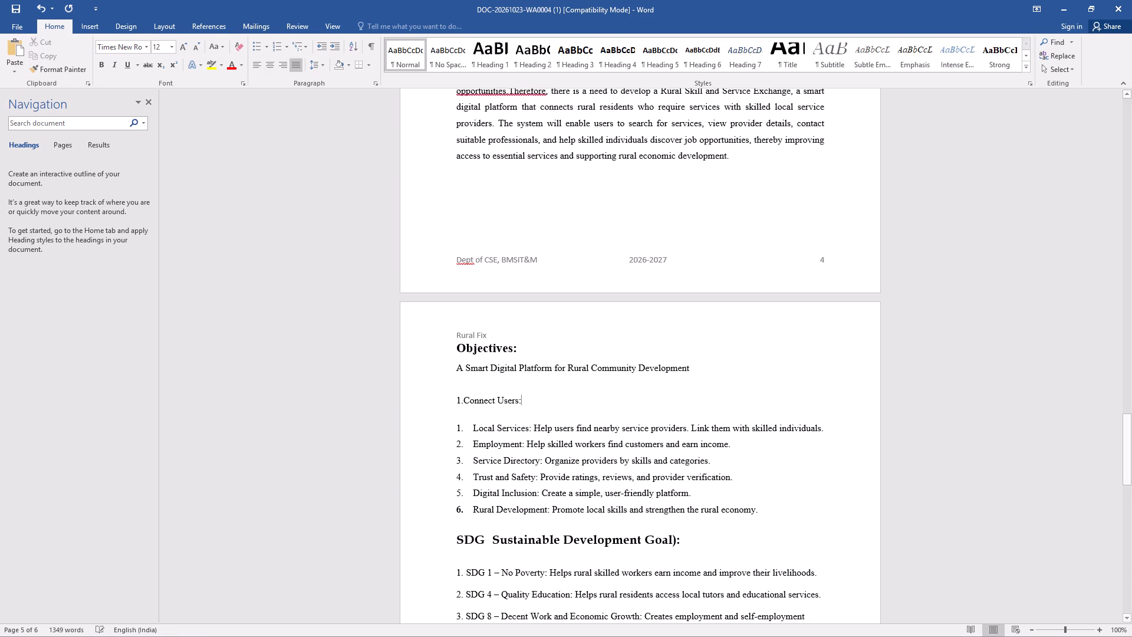
pyautogui.press('BackSpace')
pyautogui.press('BackSpace')
pyautogui.press('BackSpace')
pyautogui.press('BackSpace')
pyautogui.press('BackSpace')
pyautogui.press('BackSpace')
pyautogui.press('BackSpace')
pyautogui.press('BackSpace')
pyautogui.press('BackSpace')
pyautogui.press('BackSpace')
pyautogui.press('BackSpace')
pyautogui.press('BackSpace')
pyautogui.press('BackSpace')
pyautogui.press('BackSpace')
pyautogui.press('BackSpace')
pyautogui.press('BackSpace')
pyautogui.press('BackSpace')
pyautogui.press('BackSpace')
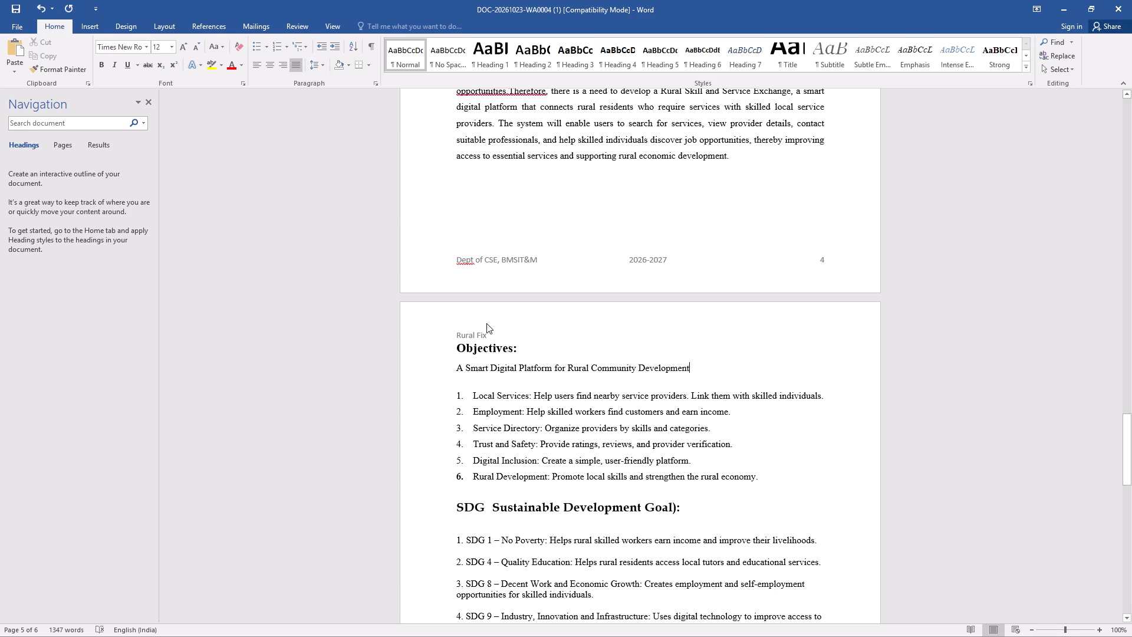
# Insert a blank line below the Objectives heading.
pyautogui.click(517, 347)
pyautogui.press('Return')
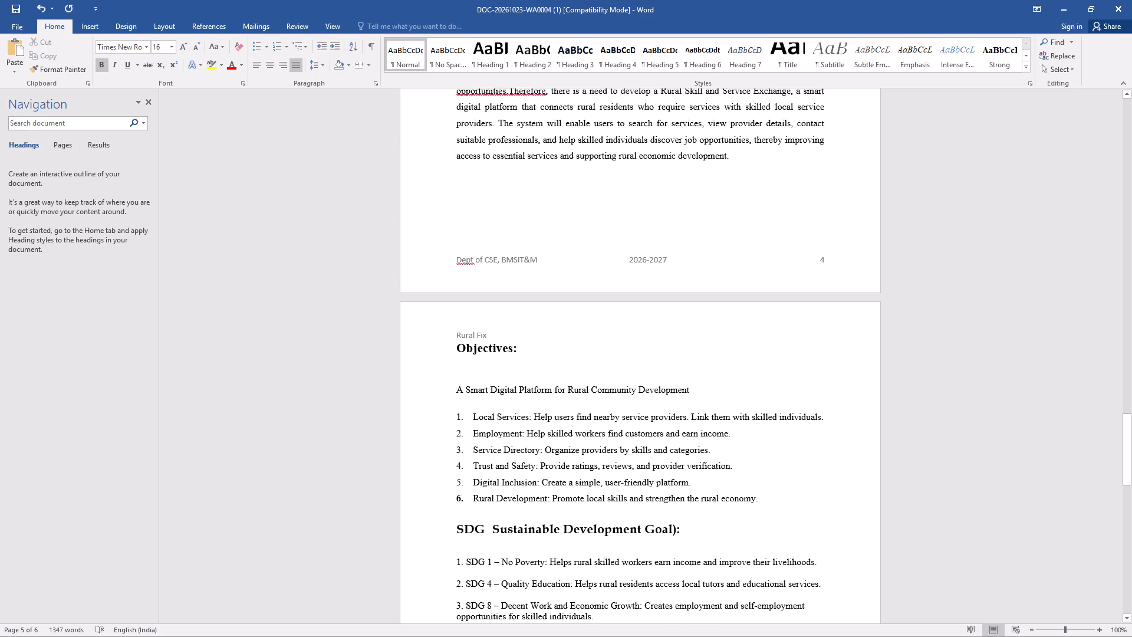
# Delete the "A Smart Digital Platform for Rural Community Development" line and the blank line above it under the Objectives heading.
pyautogui.click(712, 386)
pyautogui.press('BackSpace')
pyautogui.press('BackSpace')
pyautogui.press('BackSpace')
pyautogui.press('BackSpace')
pyautogui.press('BackSpace')
pyautogui.press('BackSpace')
pyautogui.press('BackSpace')
pyautogui.press('BackSpace')
pyautogui.press('BackSpace')
pyautogui.press('BackSpace')
pyautogui.press('BackSpace')
pyautogui.press('BackSpace')
pyautogui.press('BackSpace')
pyautogui.press('BackSpace')
pyautogui.press('BackSpace')
pyautogui.press('BackSpace')
pyautogui.press('BackSpace')
pyautogui.press('BackSpace')
pyautogui.press('BackSpace')
pyautogui.press('BackSpace')
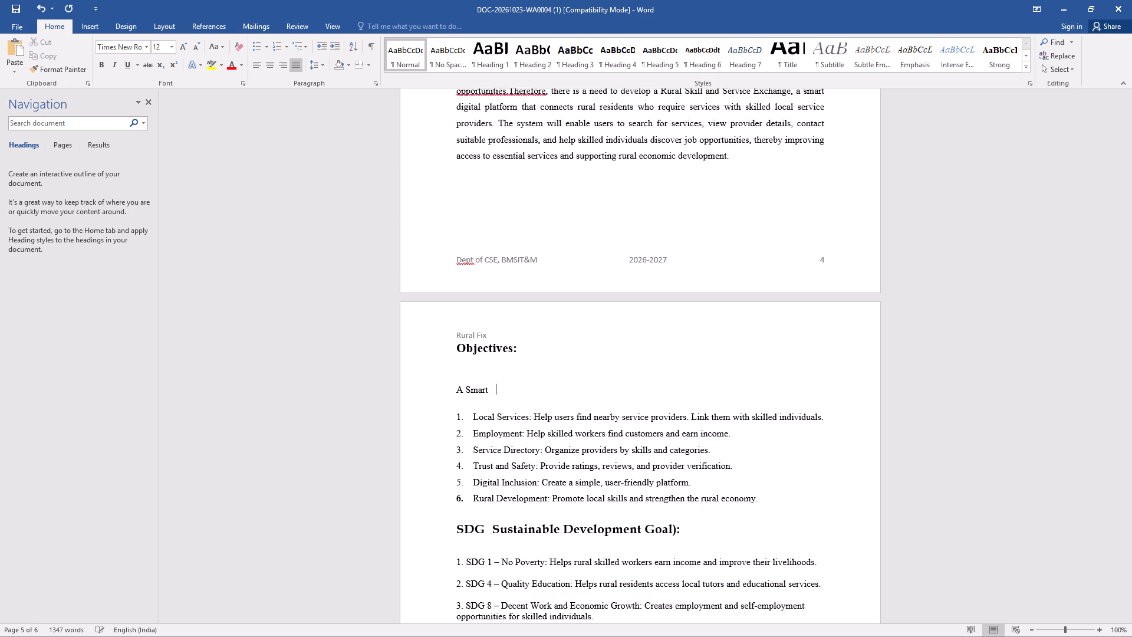
pyautogui.press('BackSpace')
pyautogui.press('BackSpace')
pyautogui.press('BackSpace')
pyautogui.press('BackSpace')
pyautogui.press('BackSpace')
pyautogui.press('BackSpace')
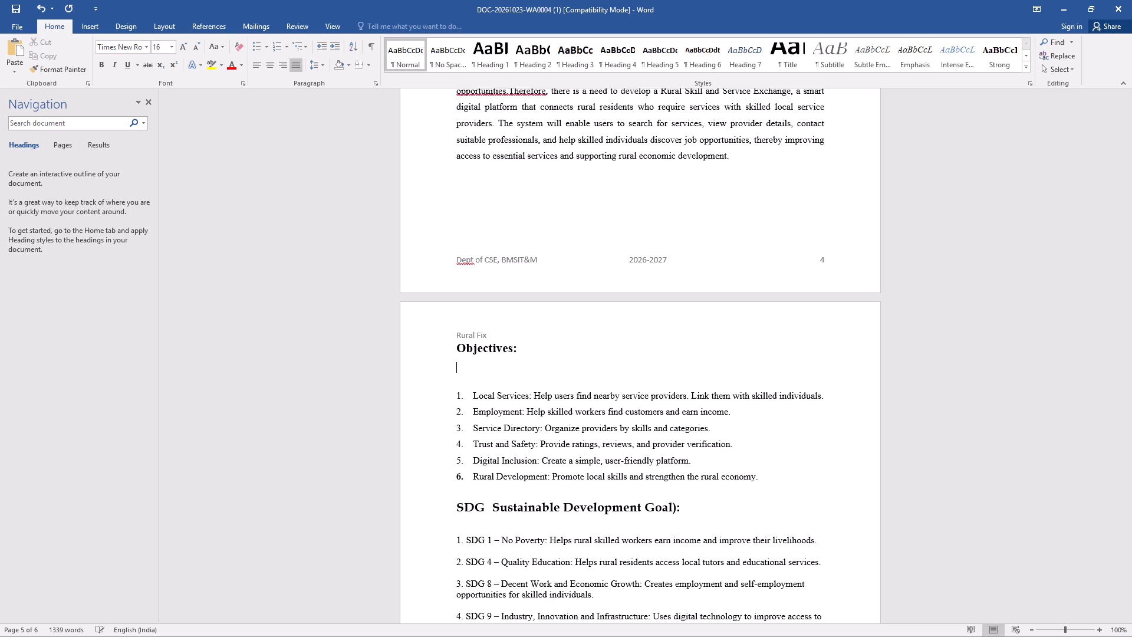
pyautogui.press('BackSpace')
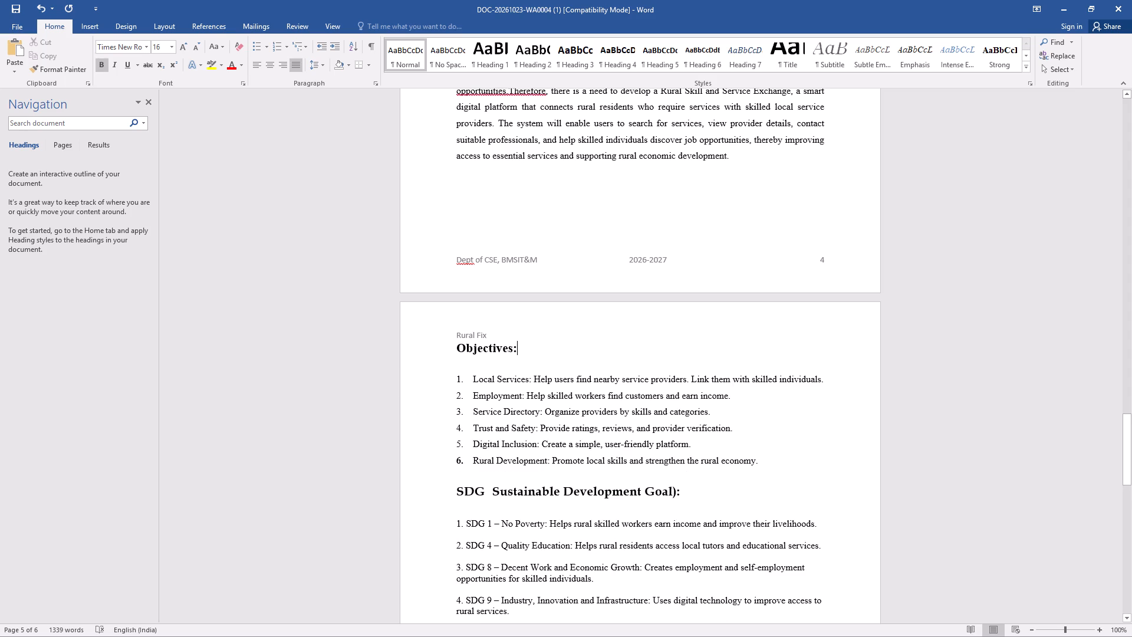
# Insert a blank line between the page header and the Objectives heading on page 5.
pyautogui.scroll(-4, 589, 512)
pyautogui.click(488, 214)
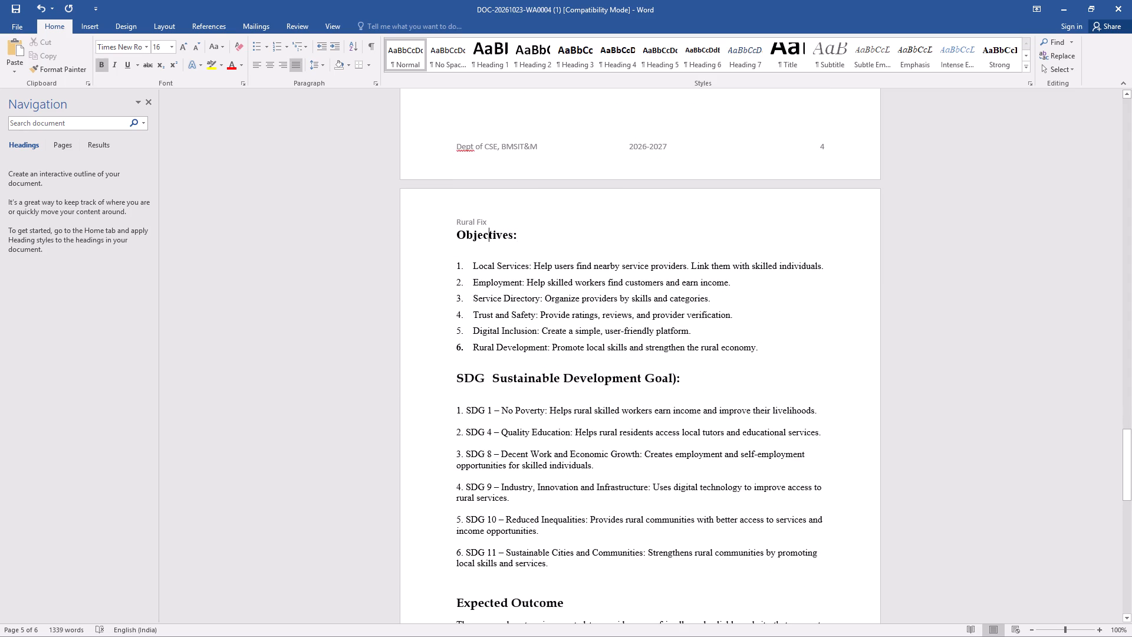
pyautogui.click(456, 233)
pyautogui.press('Return')
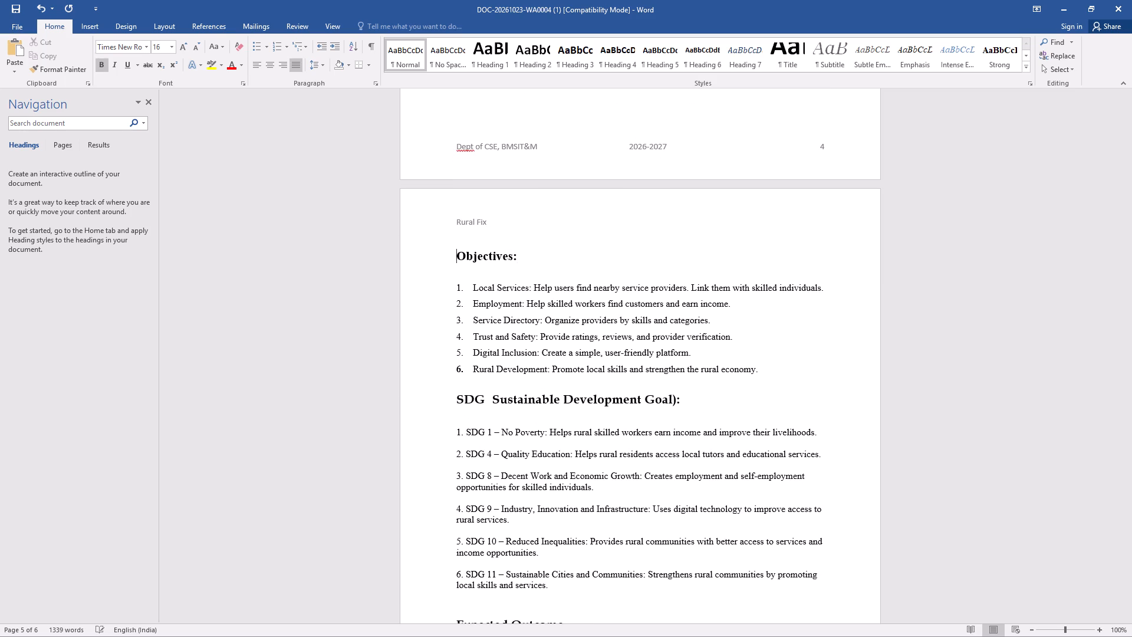
# Insert eight blank lines above the Expected Outcome heading so that the section starts on page 6.
pyautogui.scroll(-6, 458, 233)
pyautogui.scroll(-2, 501, 523)
pyautogui.scroll(-5, 485, 444)
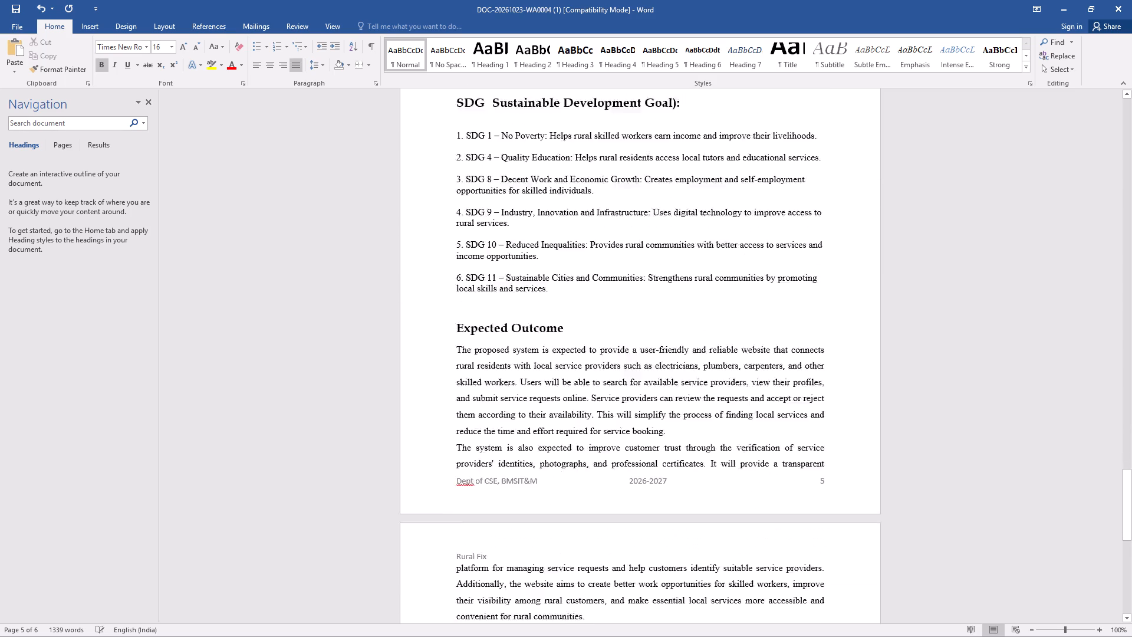
pyautogui.scroll(-2, 485, 444)
pyautogui.click(454, 198)
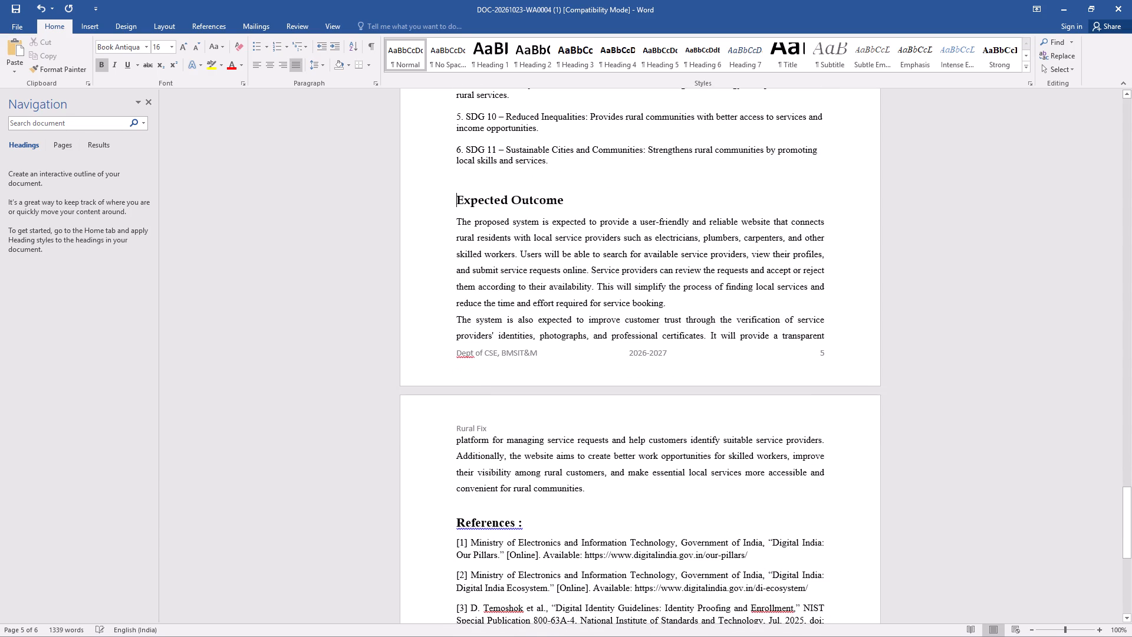
pyautogui.press('Return')
pyautogui.press('Return')
pyautogui.press('Return')
pyautogui.press('Return')
pyautogui.press('Return')
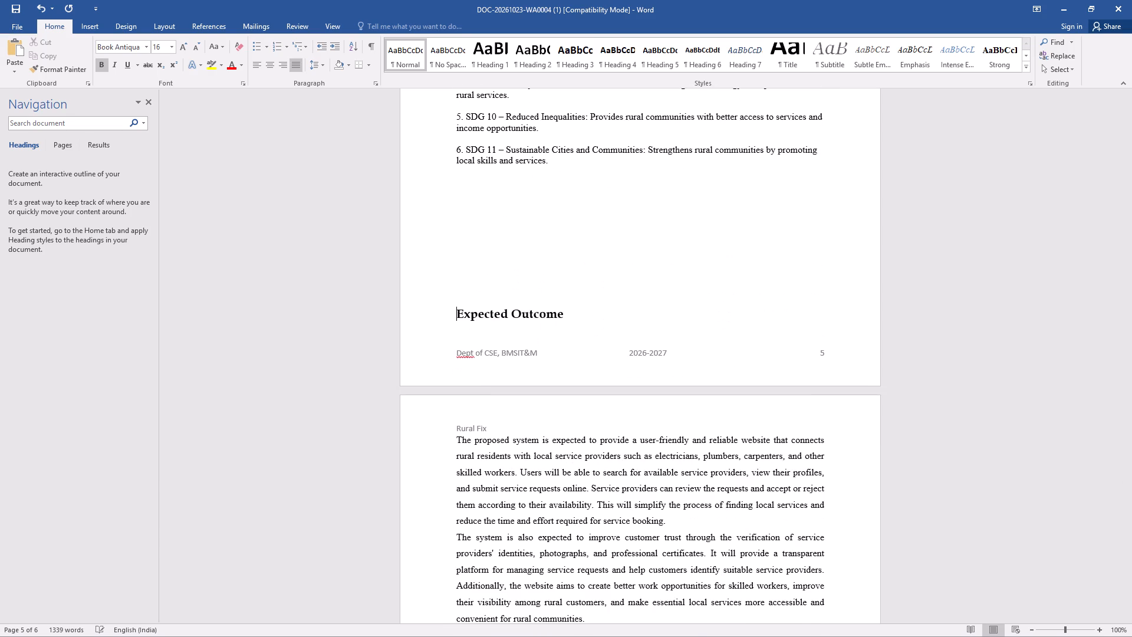
pyautogui.press('Return')
pyautogui.press('Return')
pyautogui.press('Return')
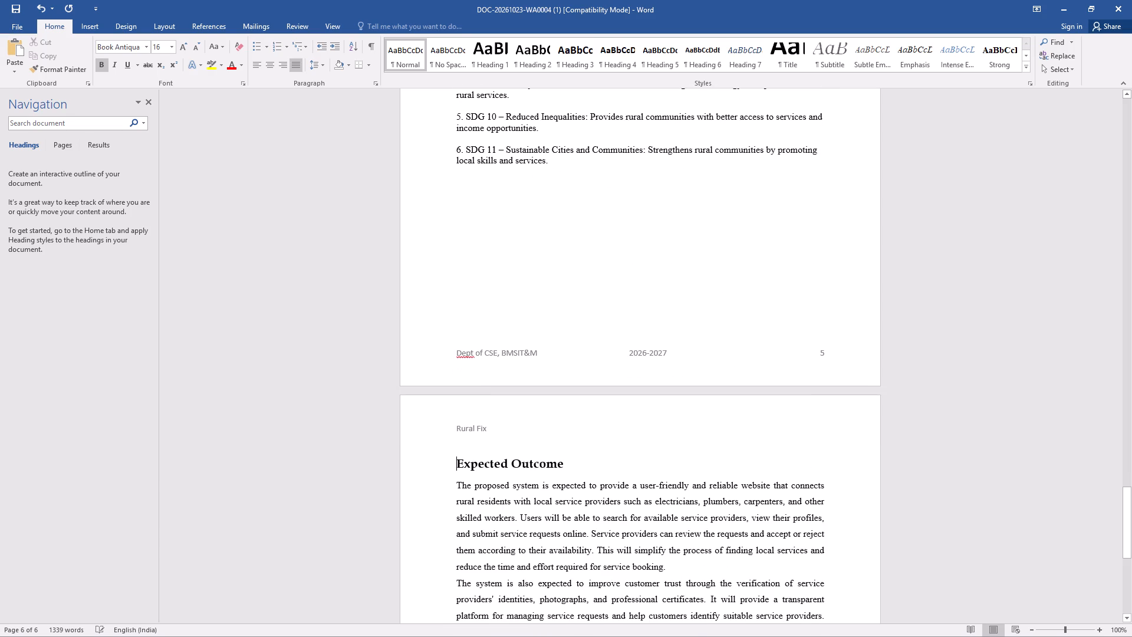
# Delete all five reference entries, [1] to [5], under the References heading on the last page.
pyautogui.scroll(-16, 640, 188)
pyautogui.scroll(-7, 639, 192)
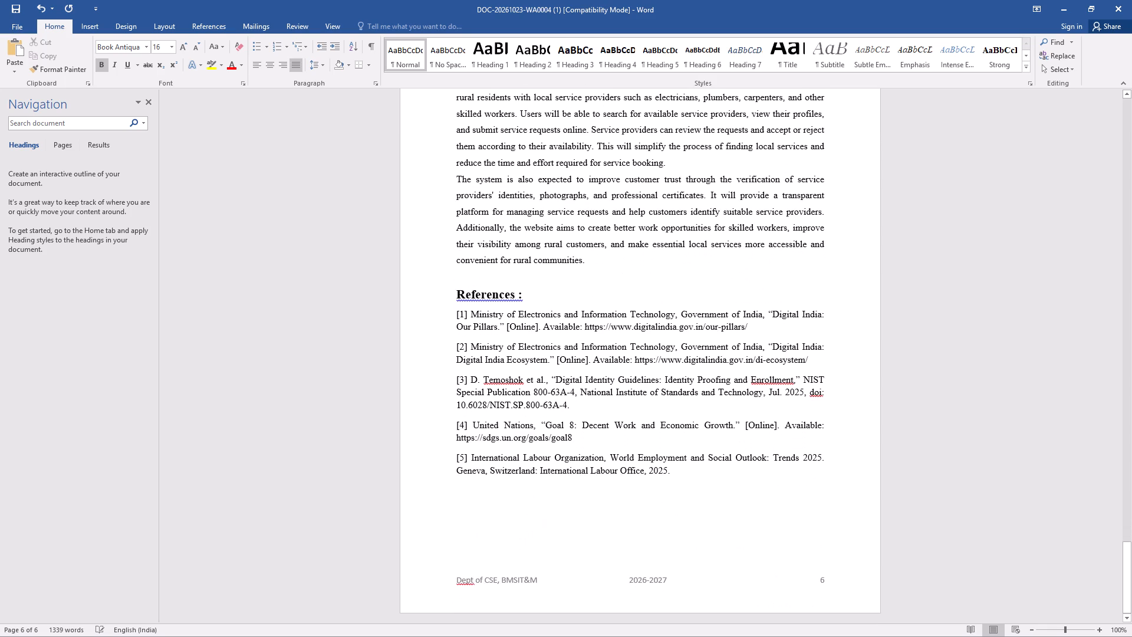
pyautogui.moveTo(450, 310); pyautogui.dragTo(509, 373)
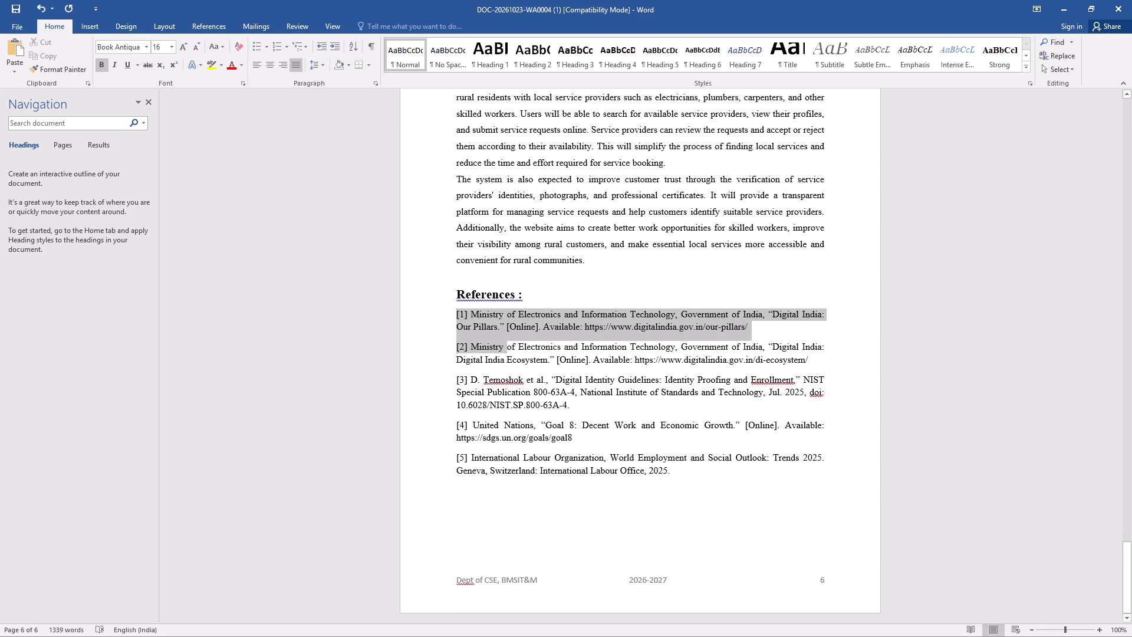
pyautogui.moveTo(509, 373); pyautogui.dragTo(725, 500)
pyautogui.press('BackSpace')
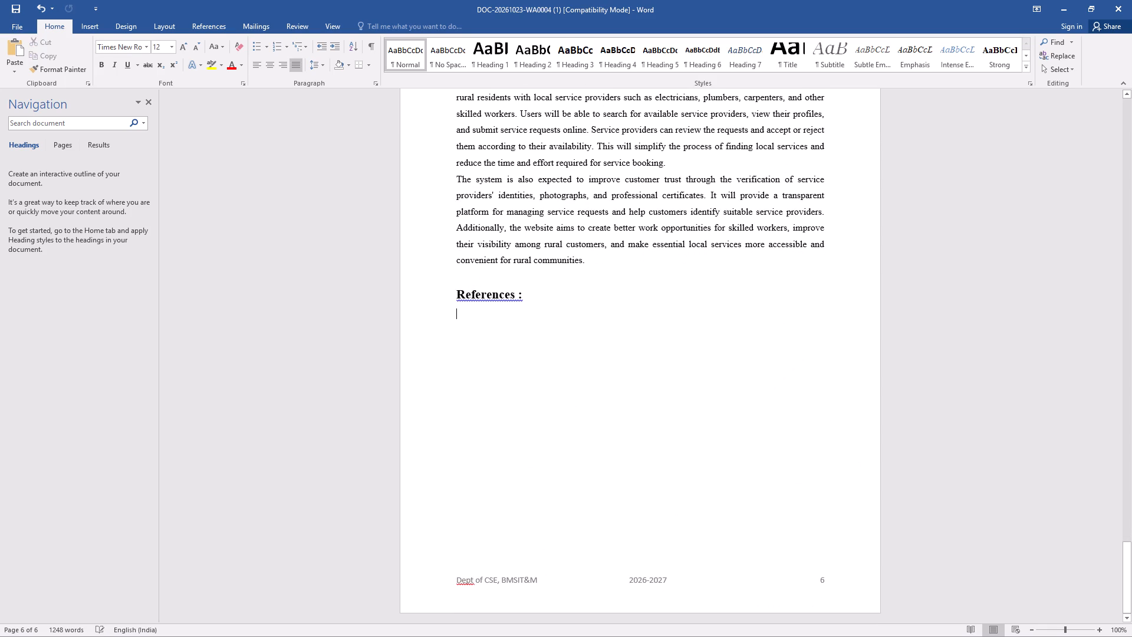
# Review the headings, spacing and page layout throughout the document, from the last page up to the first and back down.
pyautogui.scroll(19, 725, 500)
pyautogui.scroll(5, 725, 500)
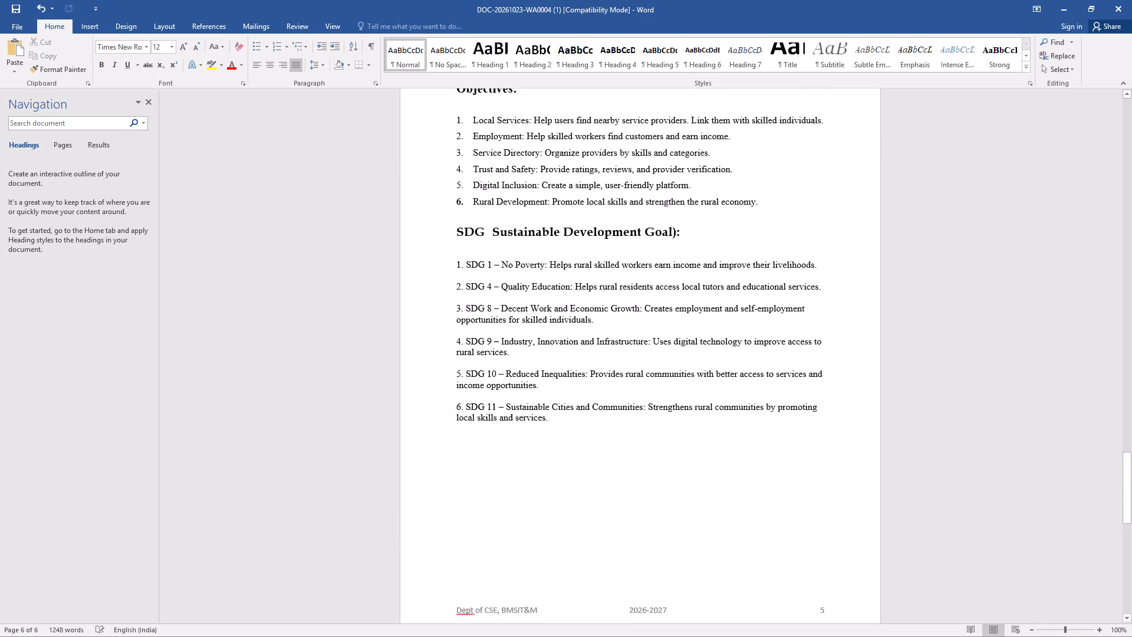
pyautogui.scroll(19, 725, 500)
pyautogui.scroll(-4, 725, 500)
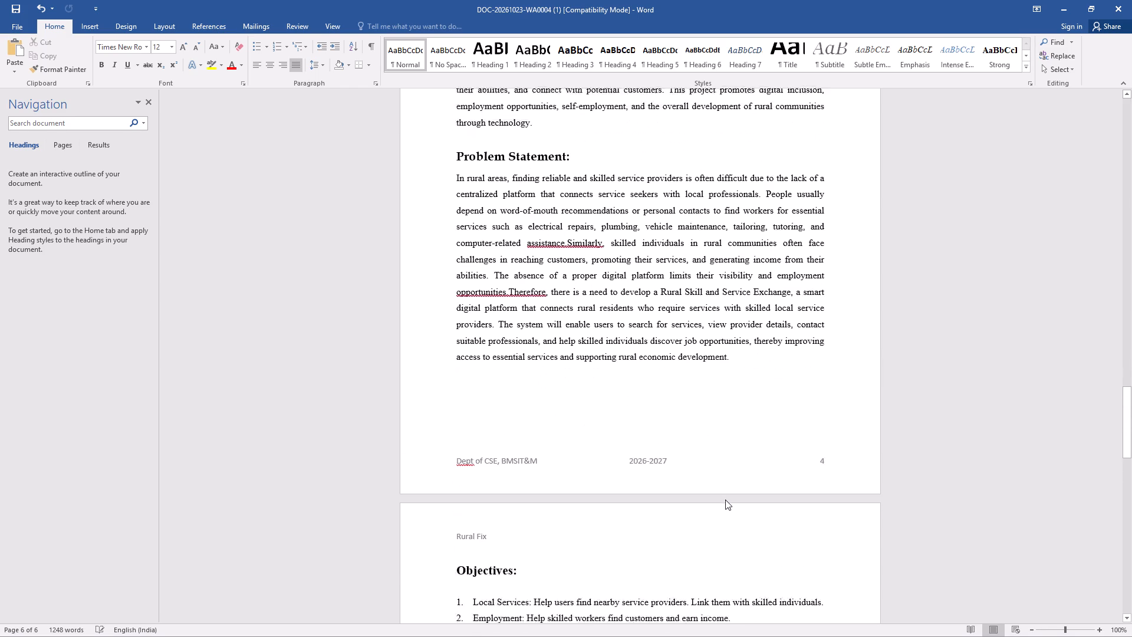
pyautogui.scroll(12, 725, 500)
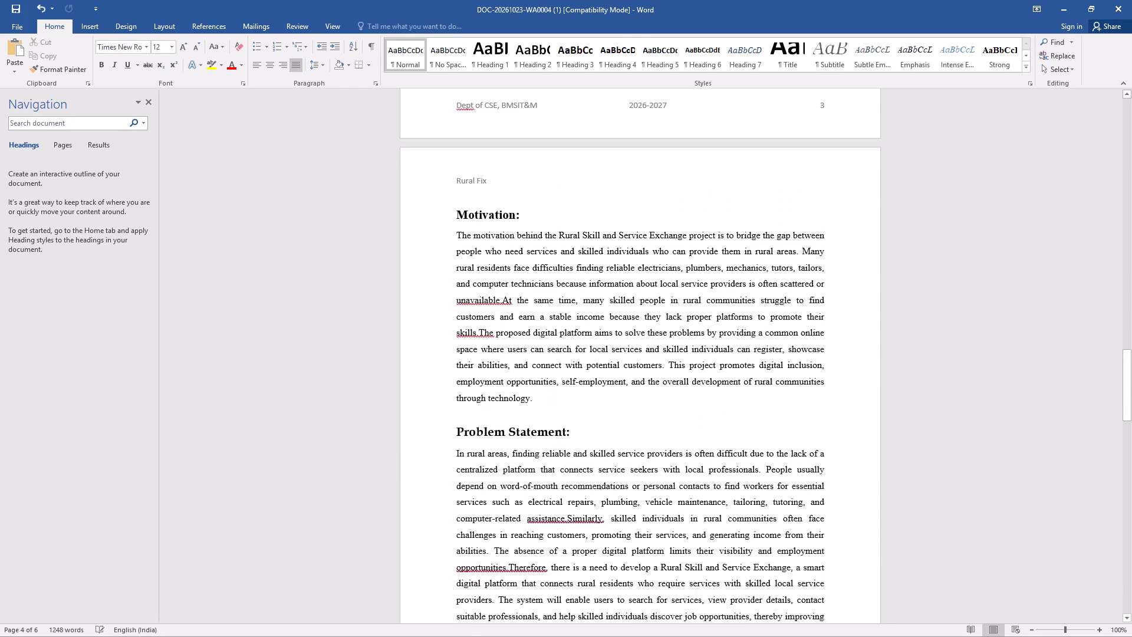
pyautogui.scroll(20, 725, 500)
pyautogui.scroll(3, 725, 500)
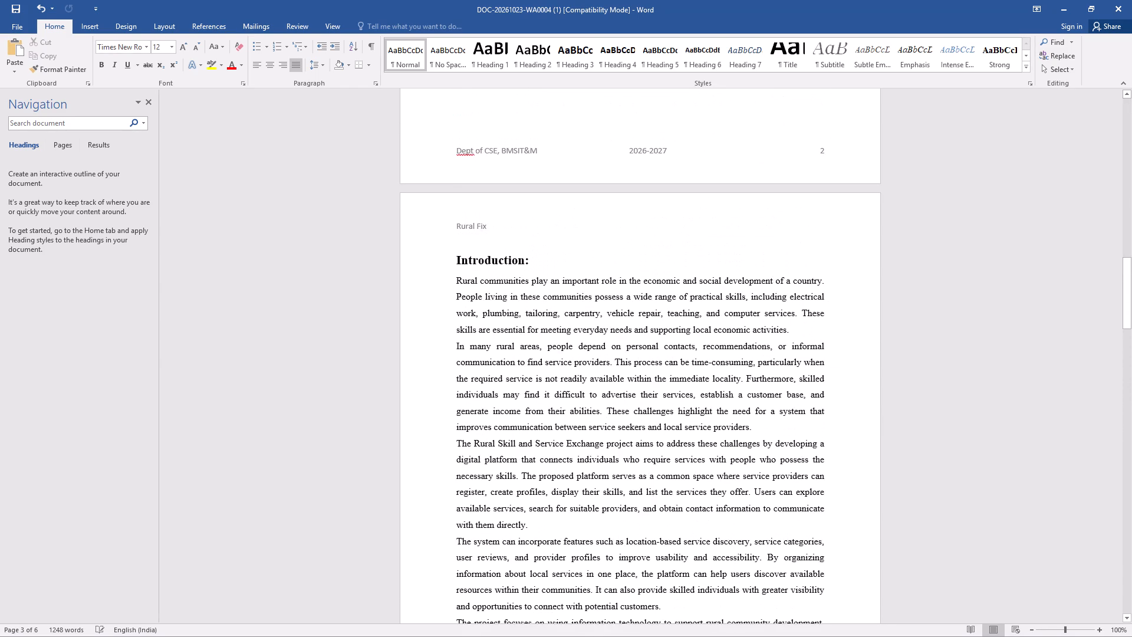
pyautogui.scroll(17, 725, 500)
pyautogui.scroll(6, 725, 500)
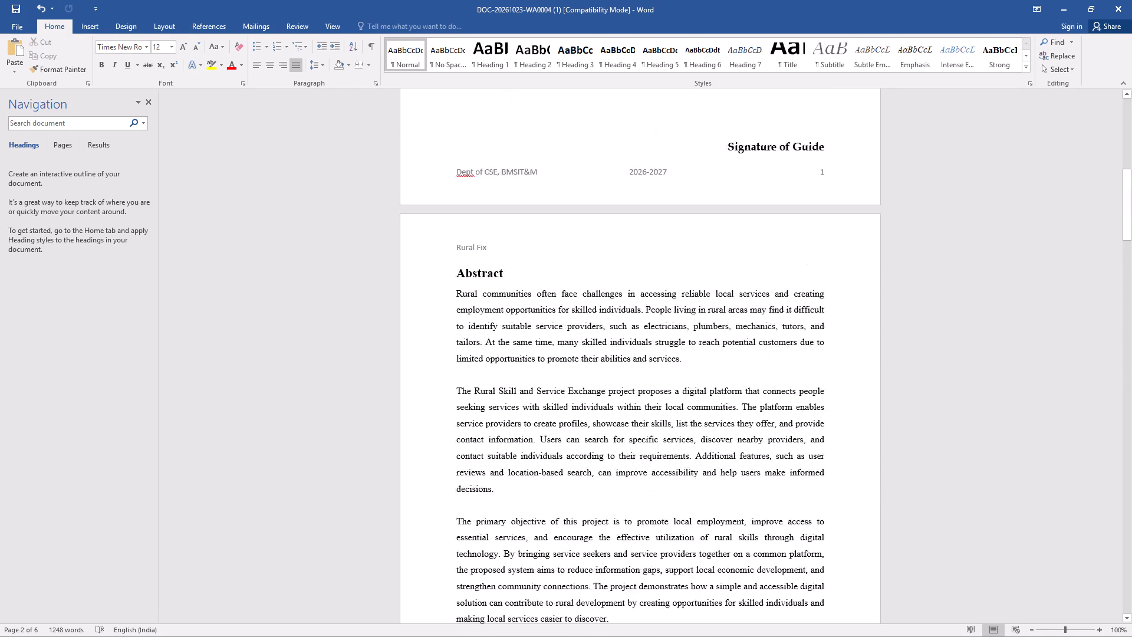
pyautogui.scroll(12, 725, 500)
pyautogui.scroll(-7, 725, 500)
pyautogui.scroll(-20, 725, 500)
pyautogui.scroll(-14, 725, 500)
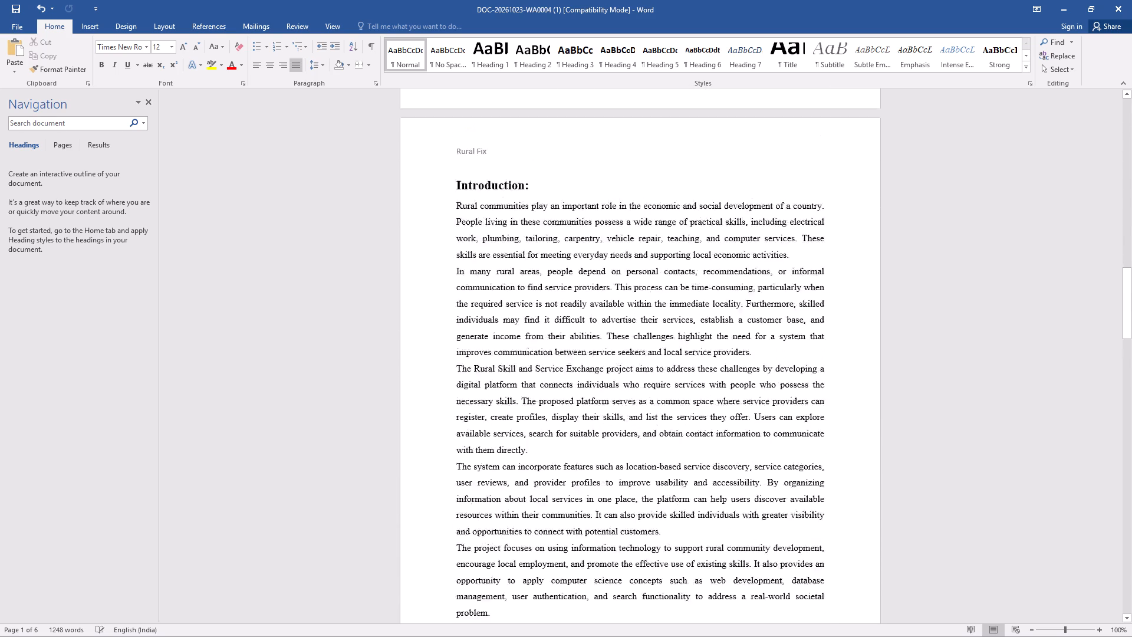
pyautogui.scroll(-20, 725, 500)
pyautogui.scroll(-20, 725, 500)
pyautogui.scroll(-4, 725, 500)
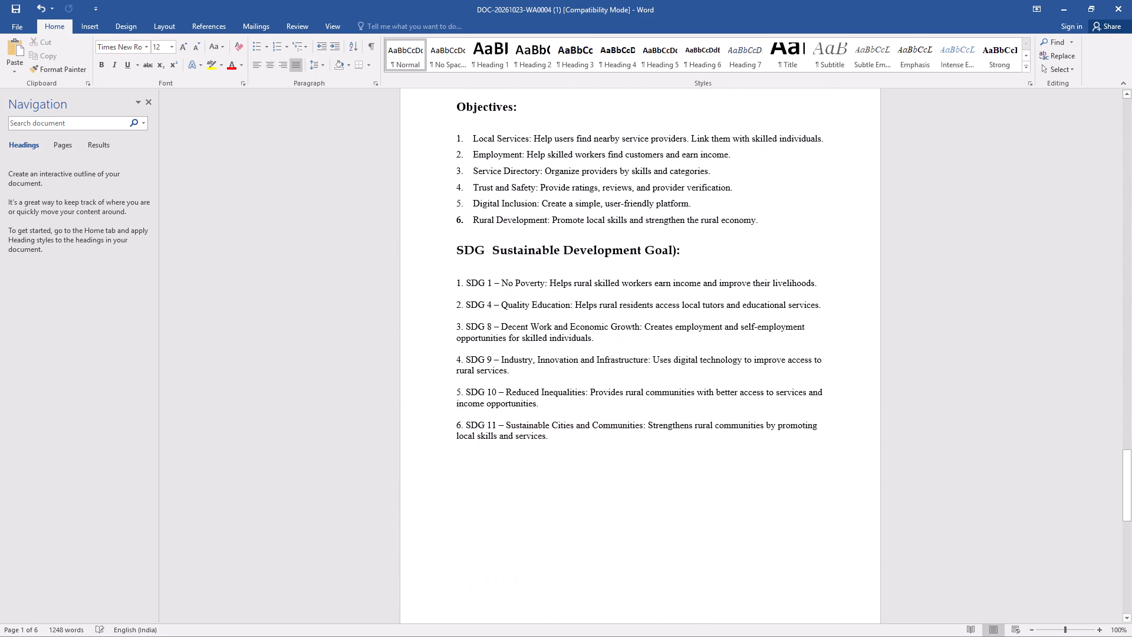
pyautogui.moveTo(1125, 487); pyautogui.dragTo(1127, 569)
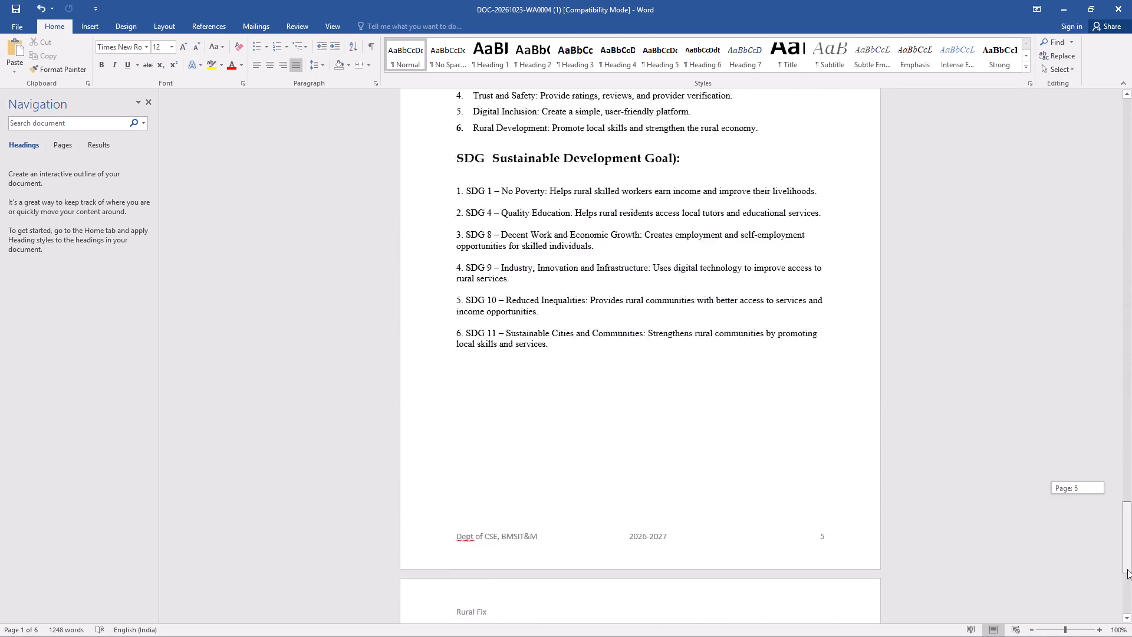
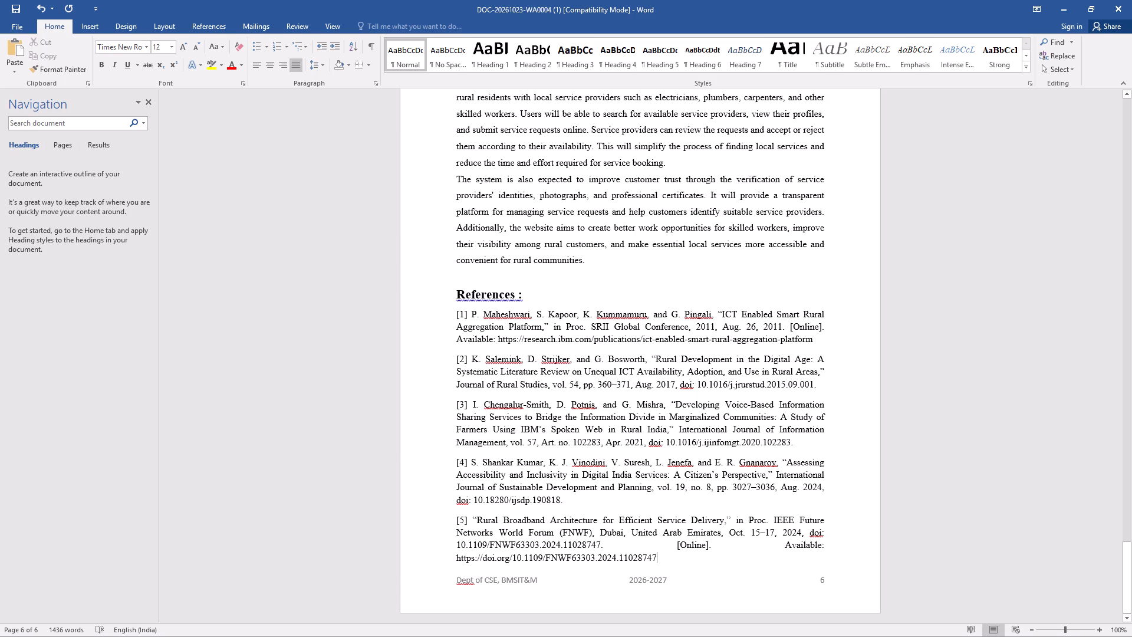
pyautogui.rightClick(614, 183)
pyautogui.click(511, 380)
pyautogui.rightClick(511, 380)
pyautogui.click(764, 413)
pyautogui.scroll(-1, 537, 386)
# Remove the spaces before and after "[Online]." in reference [5] to close the wide gaps in that line.
pyautogui.click(676, 548)
pyautogui.press('BackSpace')
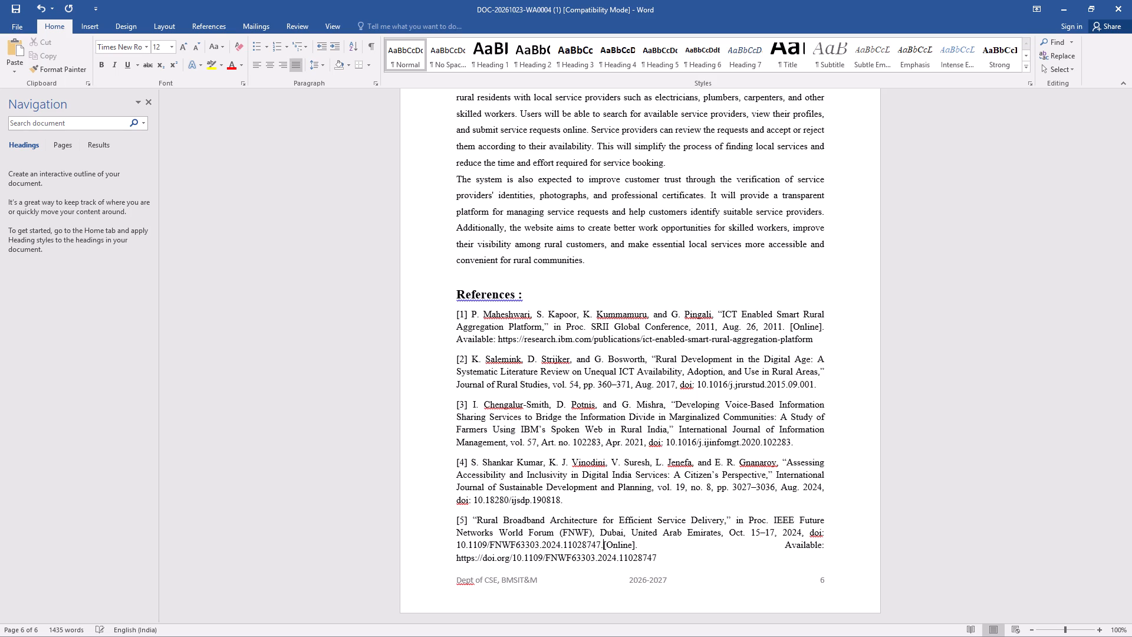
pyautogui.click(785, 544)
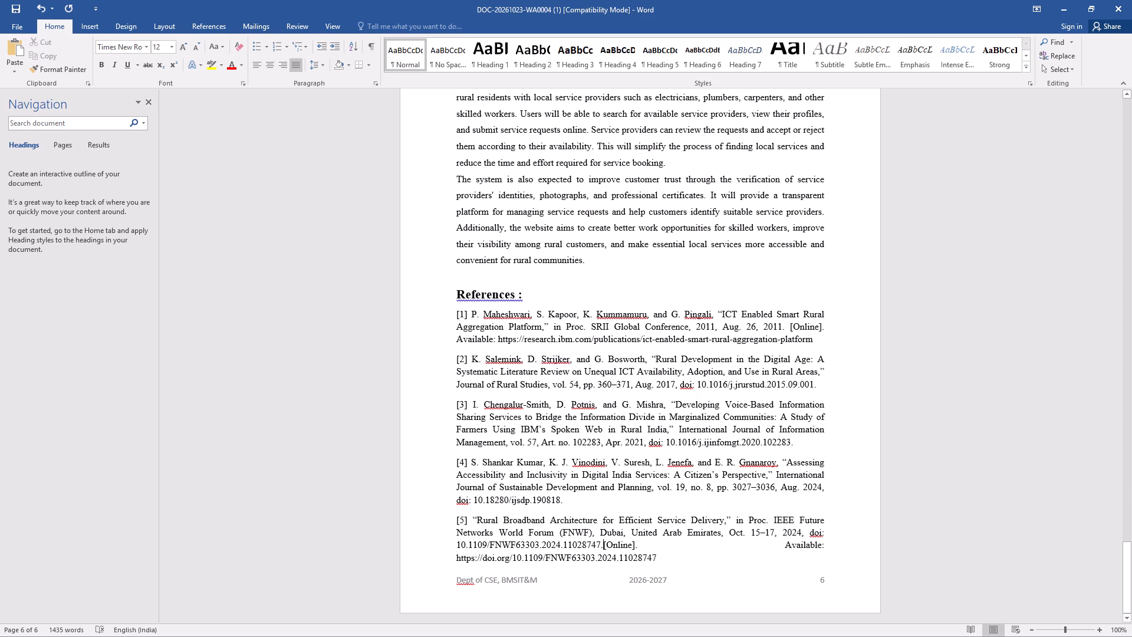
pyautogui.press('BackSpace')
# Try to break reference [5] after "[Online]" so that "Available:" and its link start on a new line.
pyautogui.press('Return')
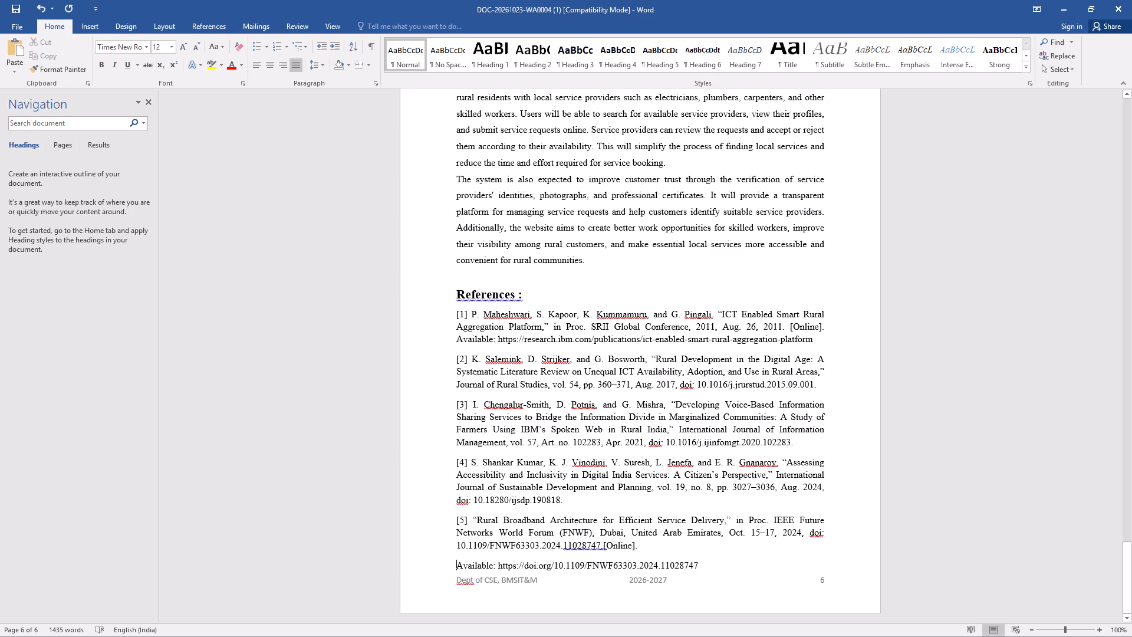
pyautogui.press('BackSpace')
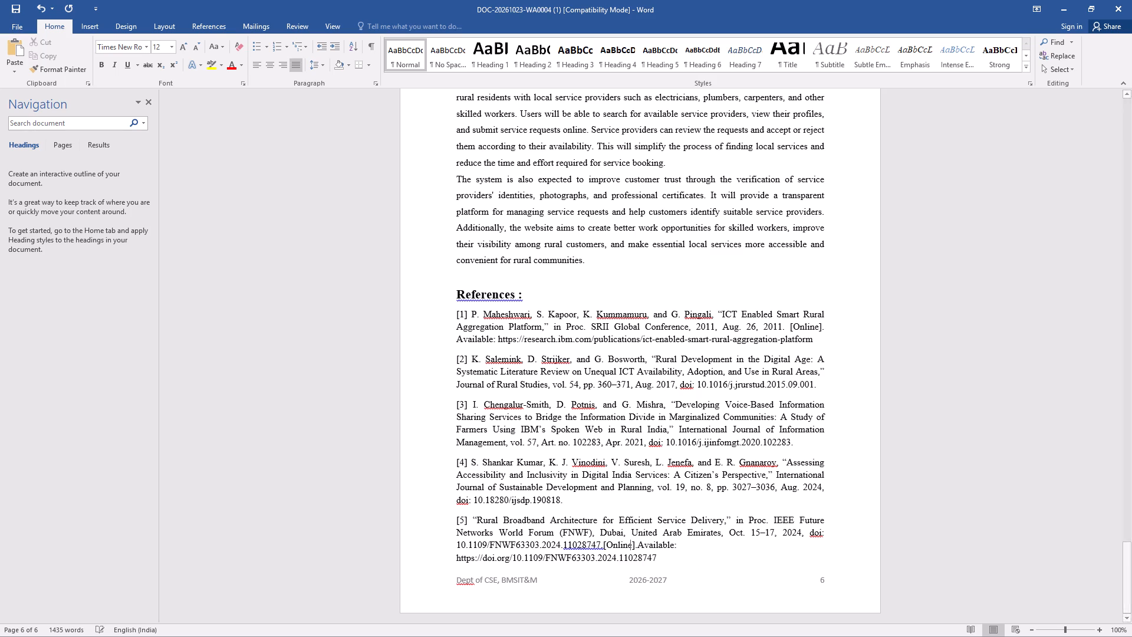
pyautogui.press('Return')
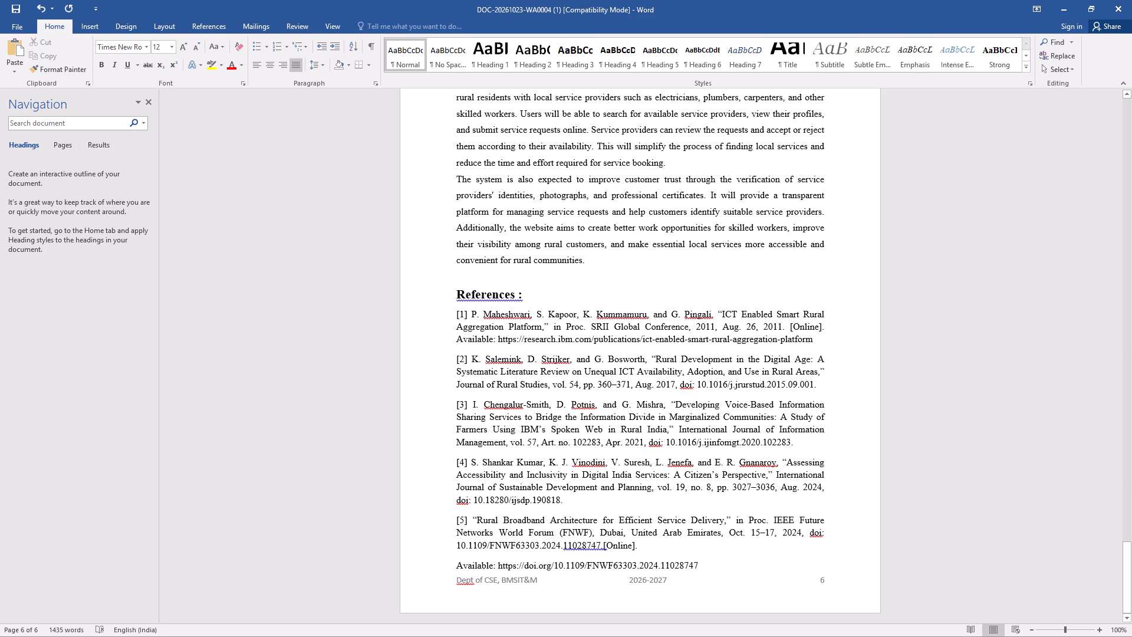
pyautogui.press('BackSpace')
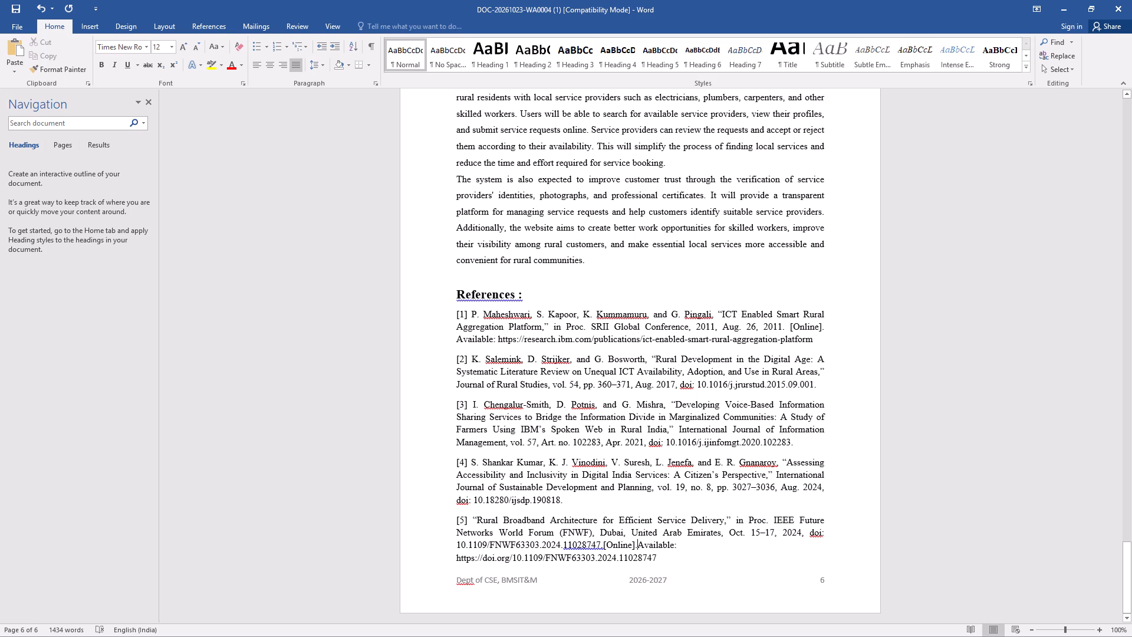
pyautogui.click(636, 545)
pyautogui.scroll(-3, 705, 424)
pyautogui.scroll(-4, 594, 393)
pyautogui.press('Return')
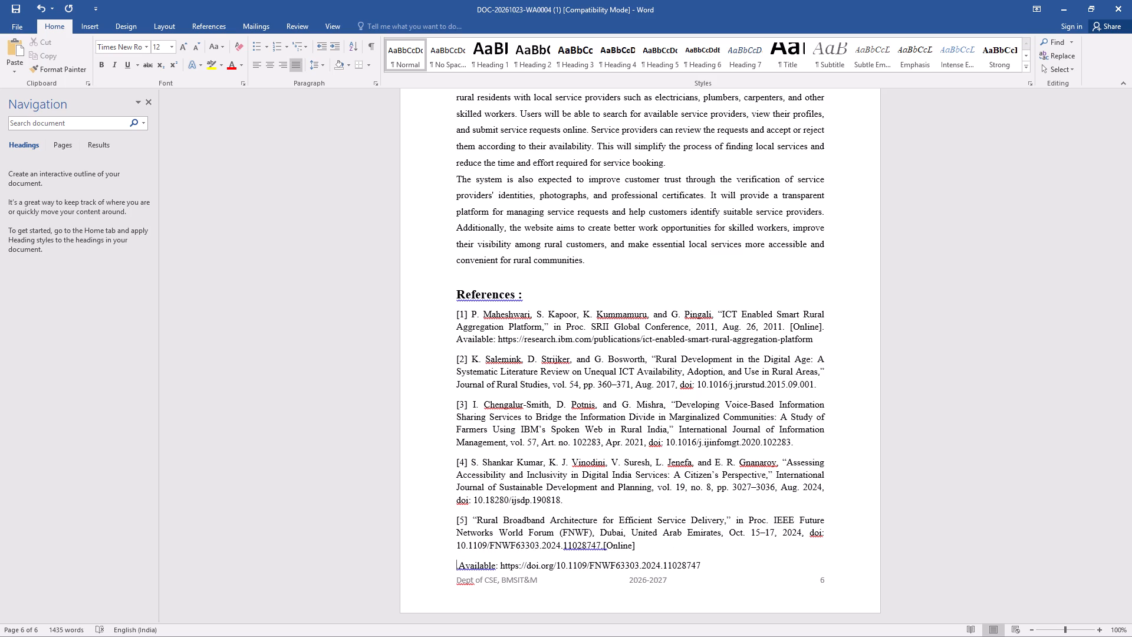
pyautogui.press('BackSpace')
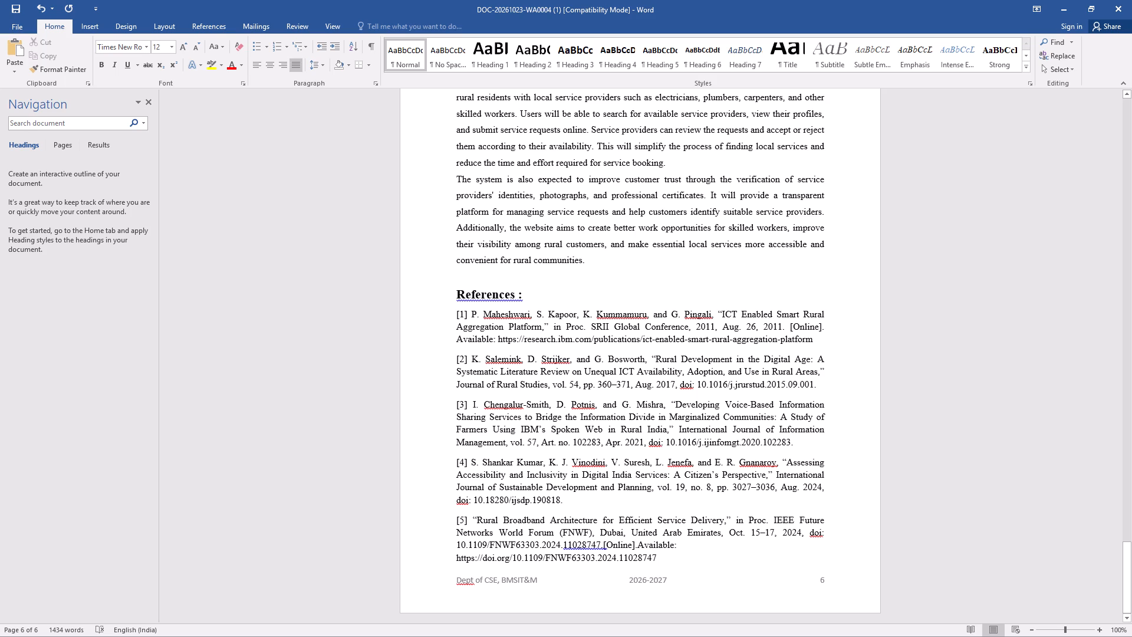
# Select the text of reference [5] from its number through "Available".
pyautogui.click(472, 520)
pyautogui.moveTo(455, 515); pyautogui.dragTo(658, 546)
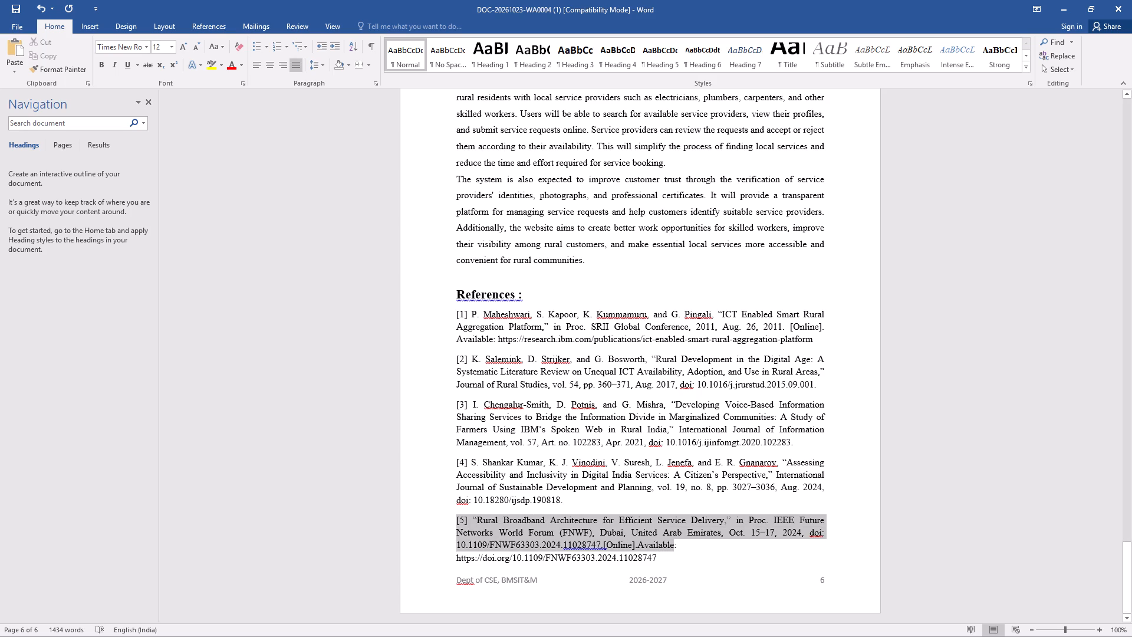
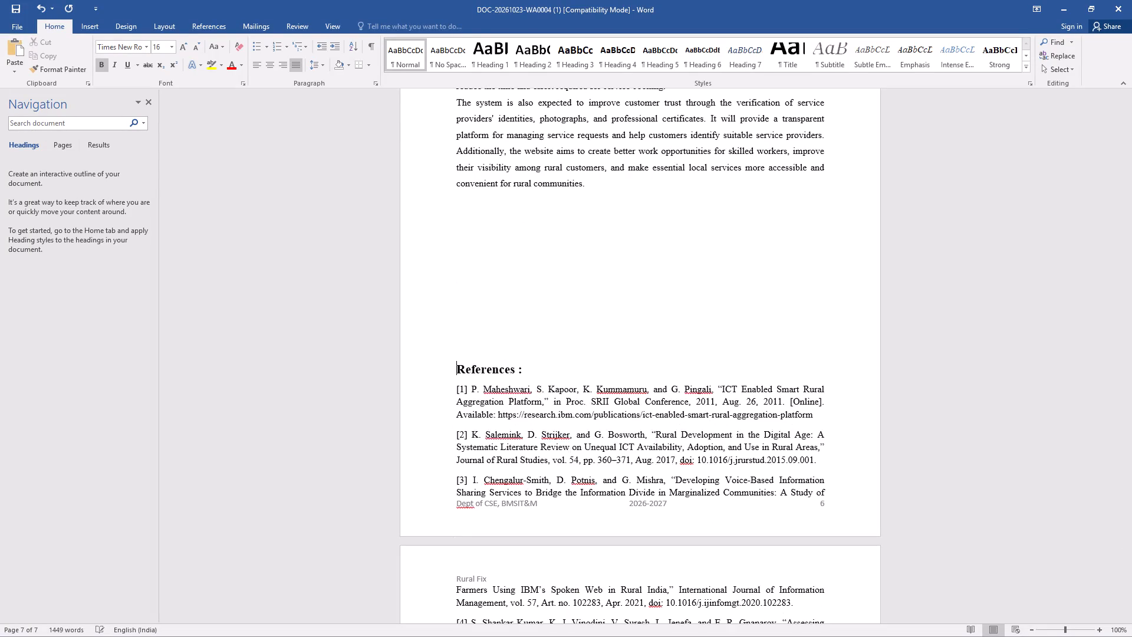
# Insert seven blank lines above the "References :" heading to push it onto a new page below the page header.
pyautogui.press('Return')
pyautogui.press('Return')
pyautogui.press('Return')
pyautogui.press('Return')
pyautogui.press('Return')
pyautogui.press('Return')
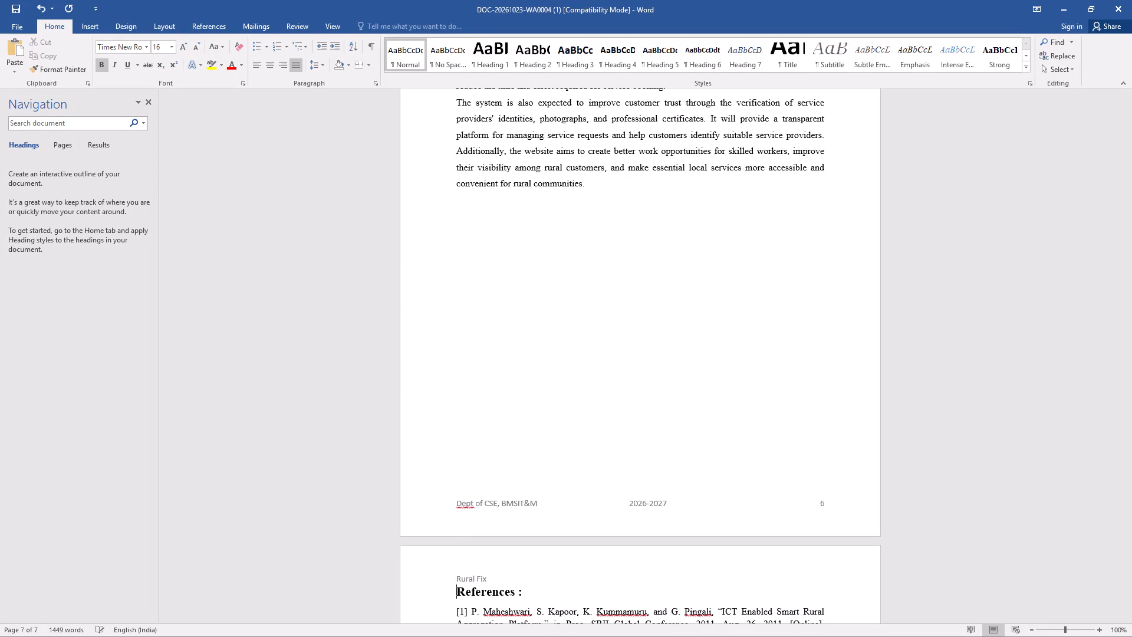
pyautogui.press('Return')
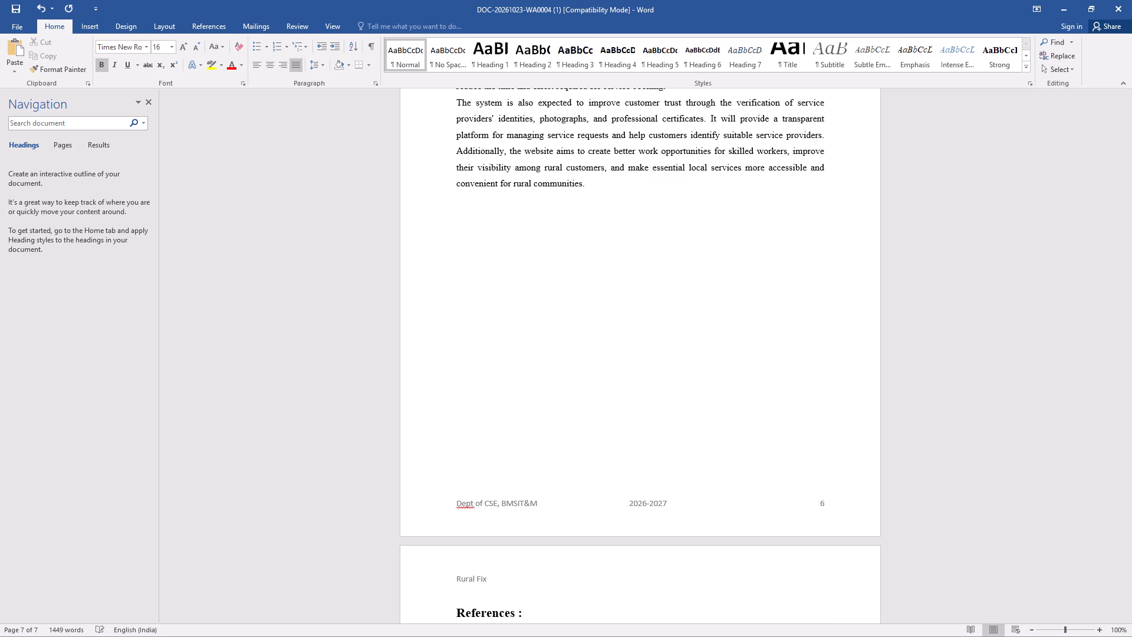
# Review the layout of the Expected Outcome page and the References page.
pyautogui.scroll(9, 581, 303)
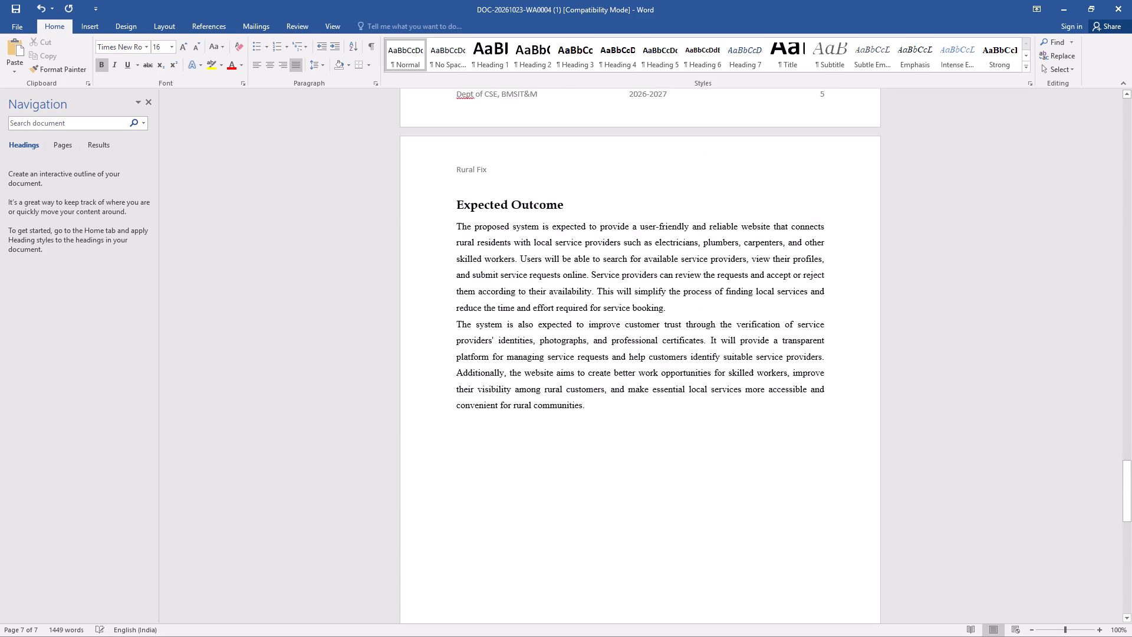
pyautogui.scroll(8, 584, 294)
pyautogui.scroll(-16, 584, 294)
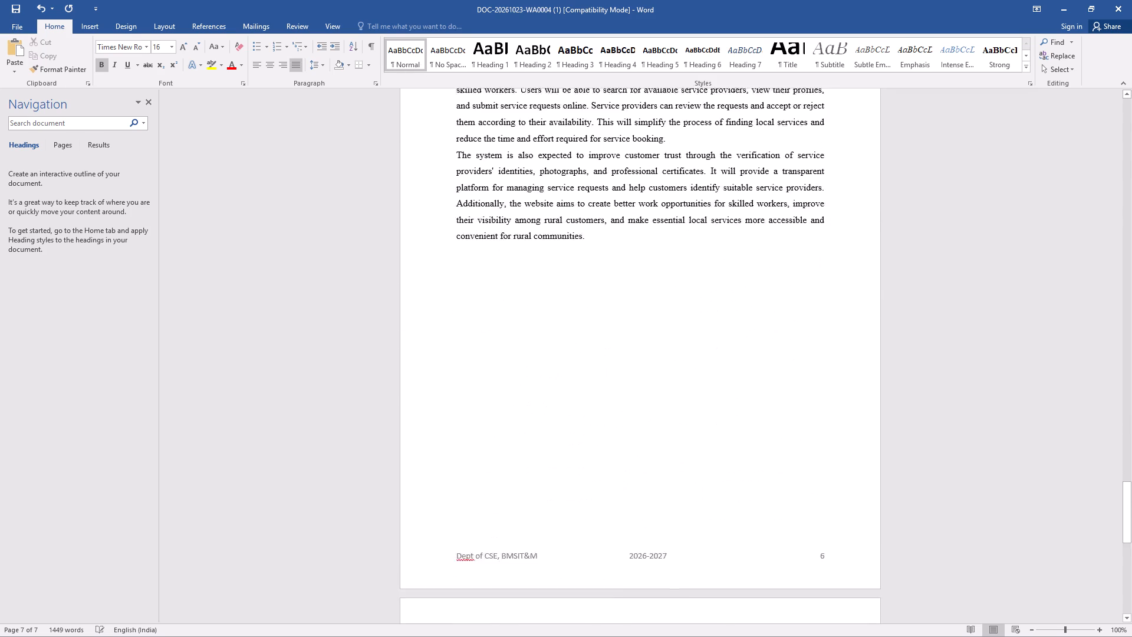
pyautogui.scroll(-17, 584, 294)
pyautogui.scroll(7, 584, 294)
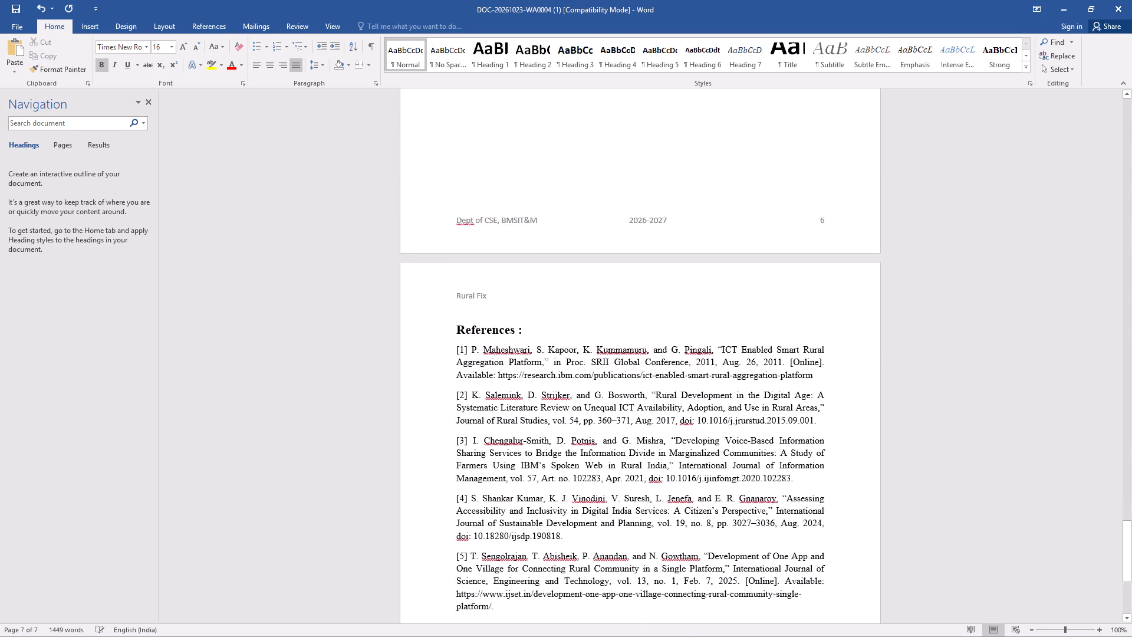
pyautogui.scroll(5, 584, 294)
pyautogui.scroll(15, 538, 529)
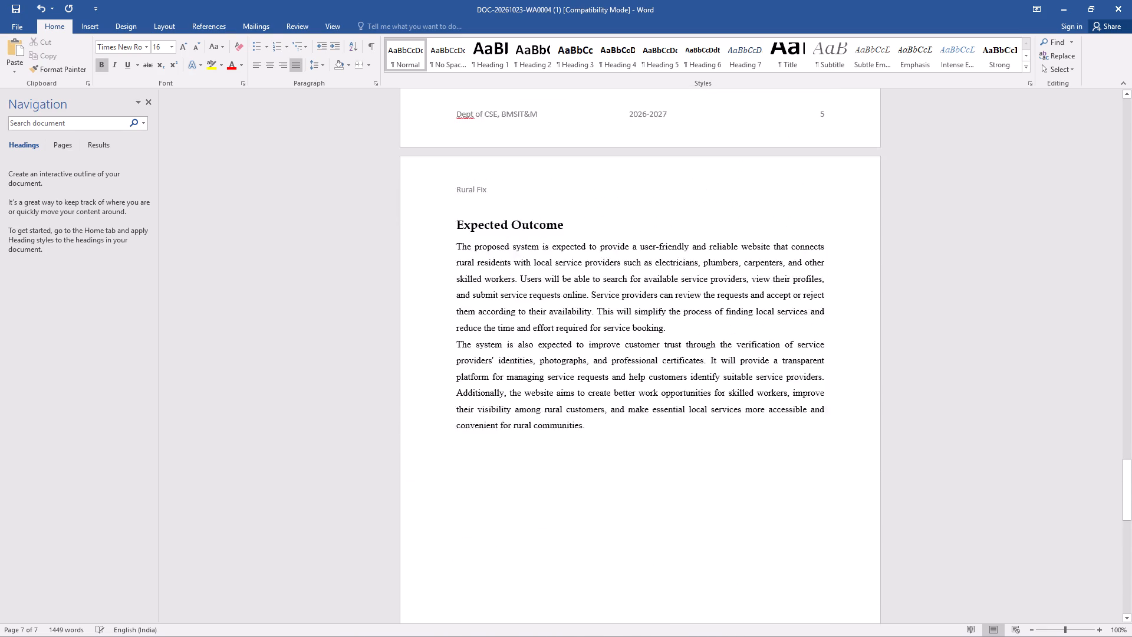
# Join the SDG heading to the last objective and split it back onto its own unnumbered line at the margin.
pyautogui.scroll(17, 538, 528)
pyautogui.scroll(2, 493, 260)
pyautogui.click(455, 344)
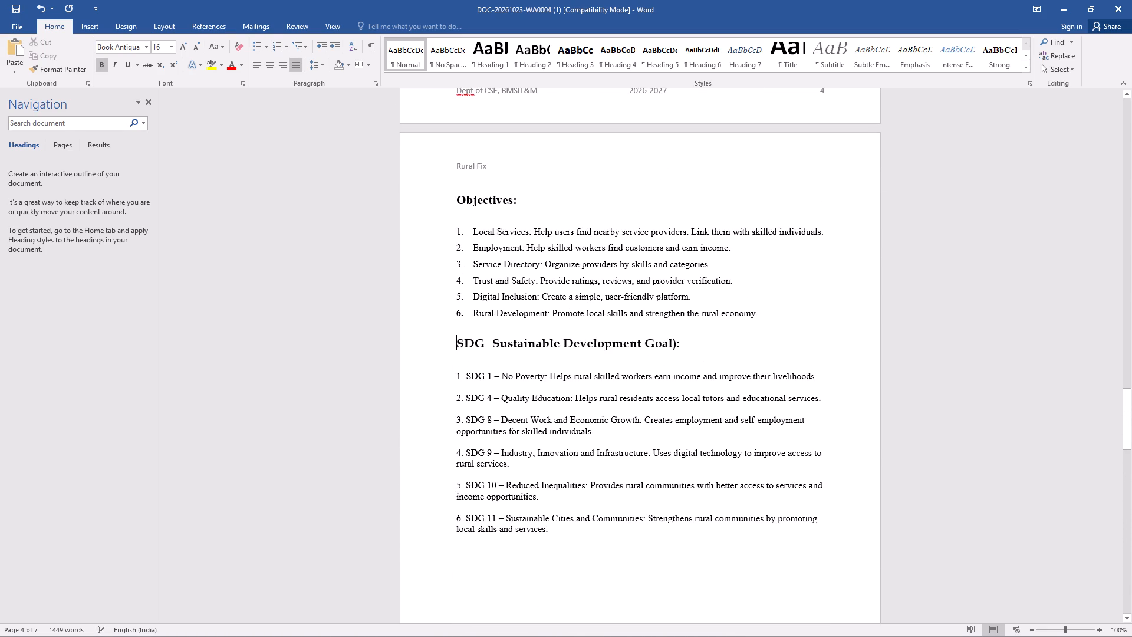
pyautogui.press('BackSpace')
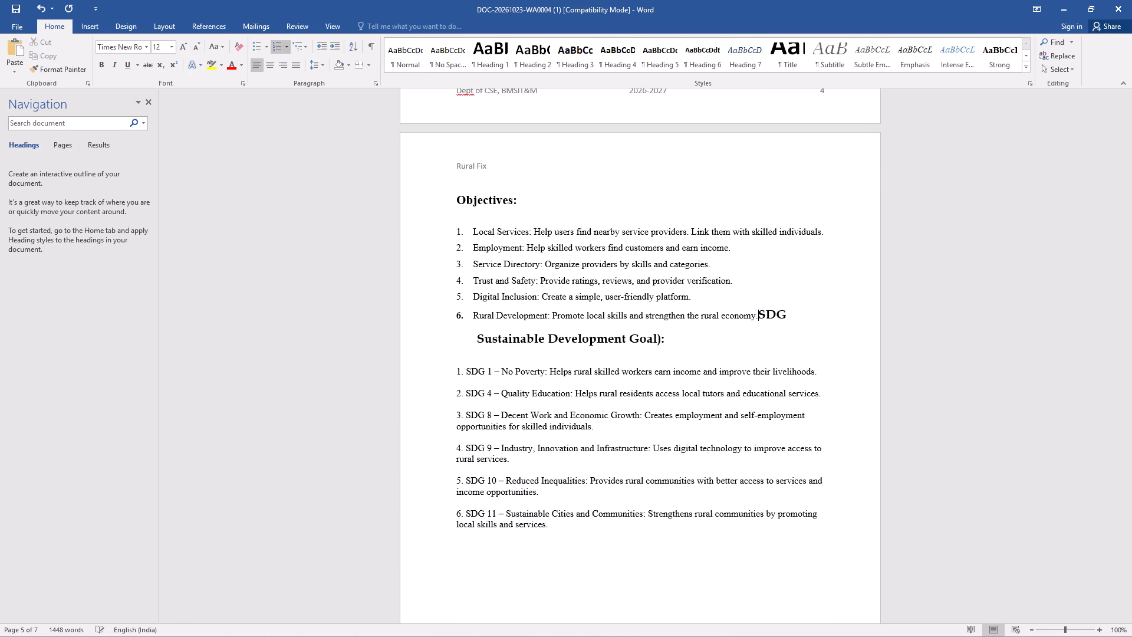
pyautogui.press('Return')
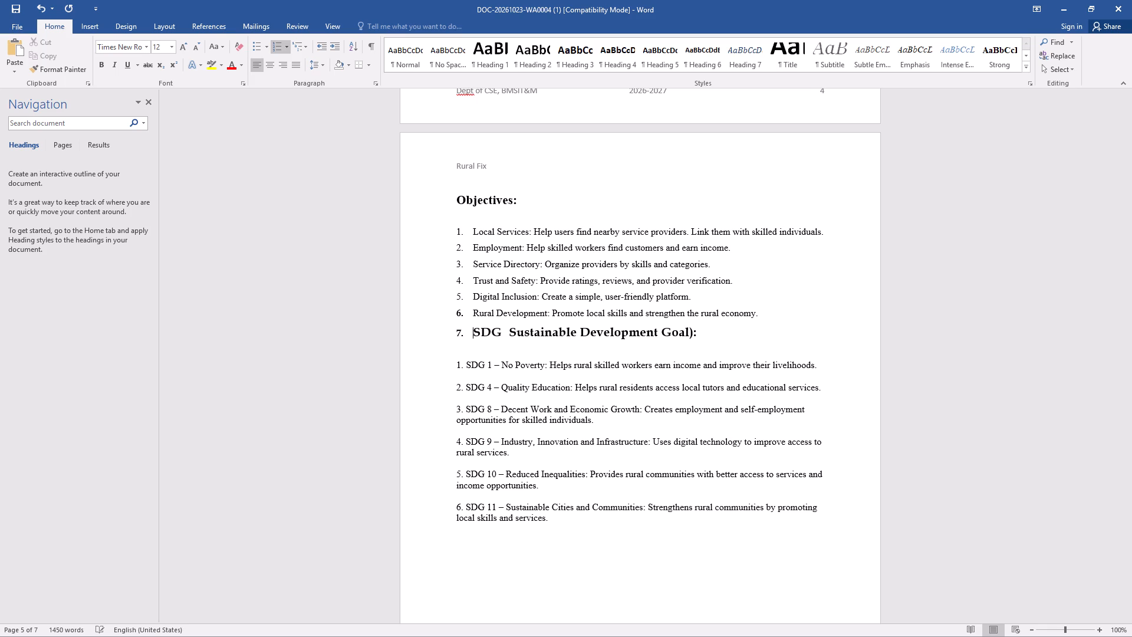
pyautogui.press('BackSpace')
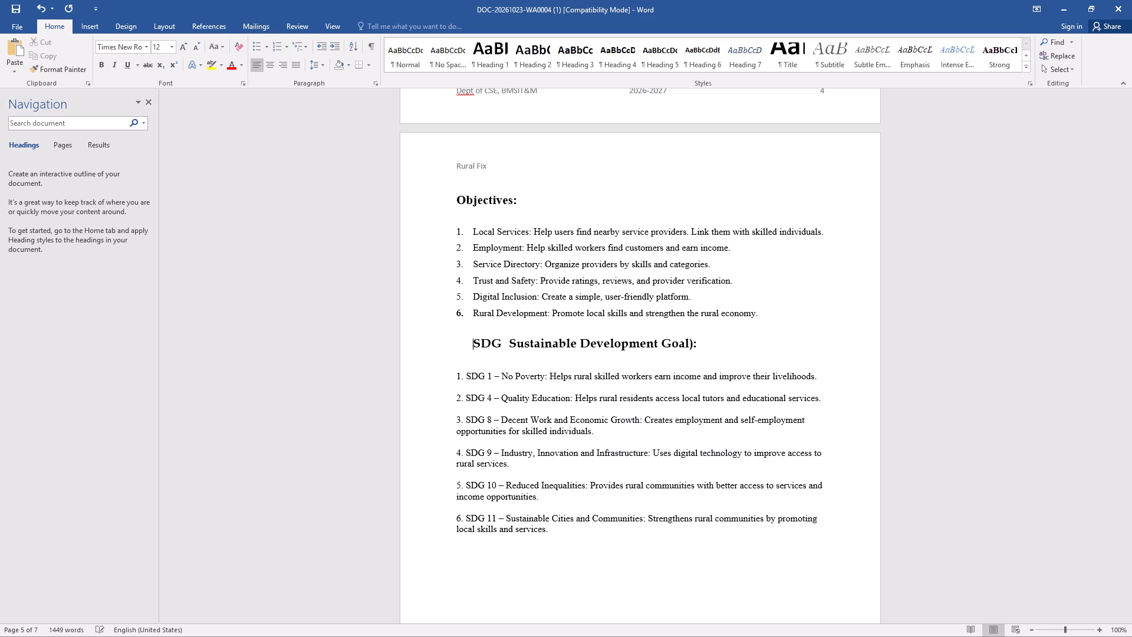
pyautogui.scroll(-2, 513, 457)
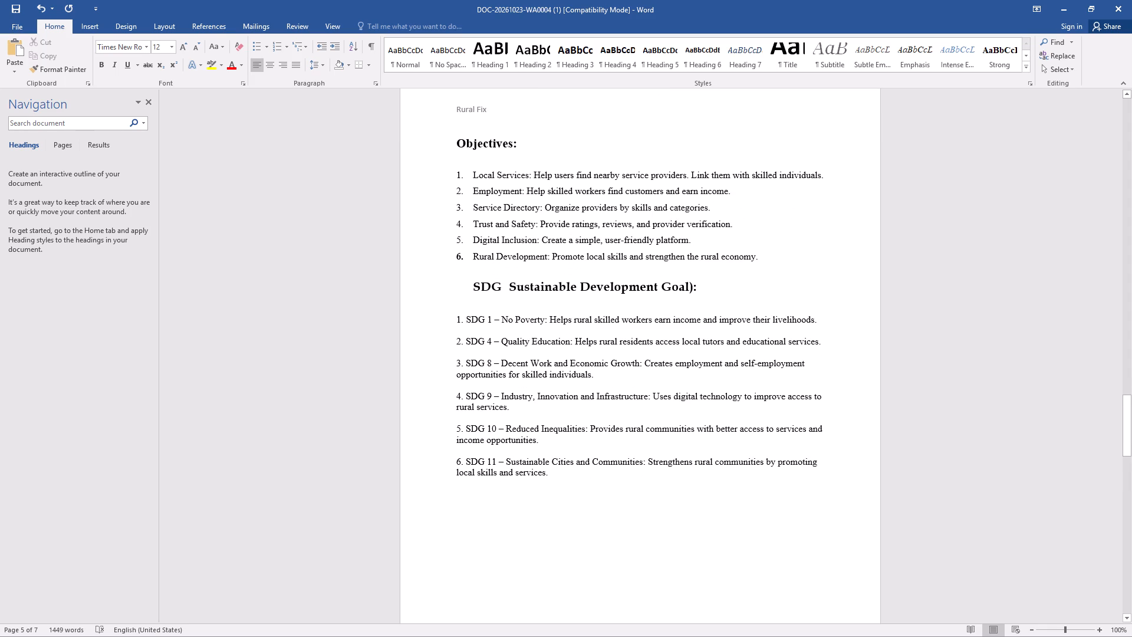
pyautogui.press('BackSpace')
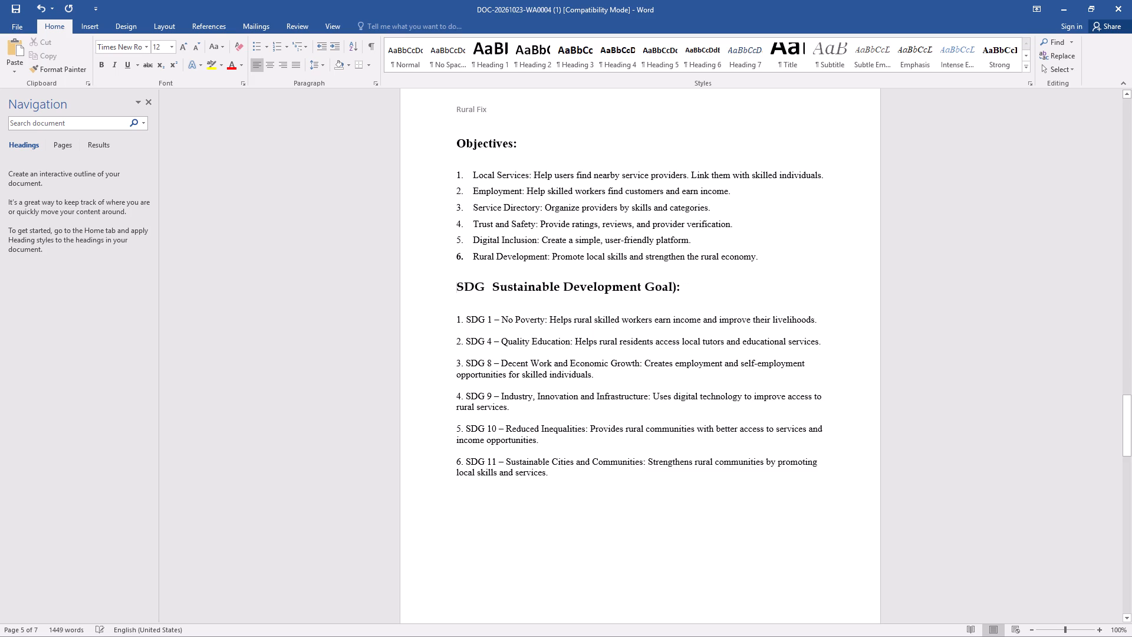
# Try an opening parenthesis before "Sustainable" in the SDG heading, and reduce the gap after "SDG" to a single space.
pyautogui.scroll(-3, 555, 367)
pyautogui.scroll(3, 555, 367)
pyautogui.click(488, 286)
pyautogui.hotkey('shift', '(')
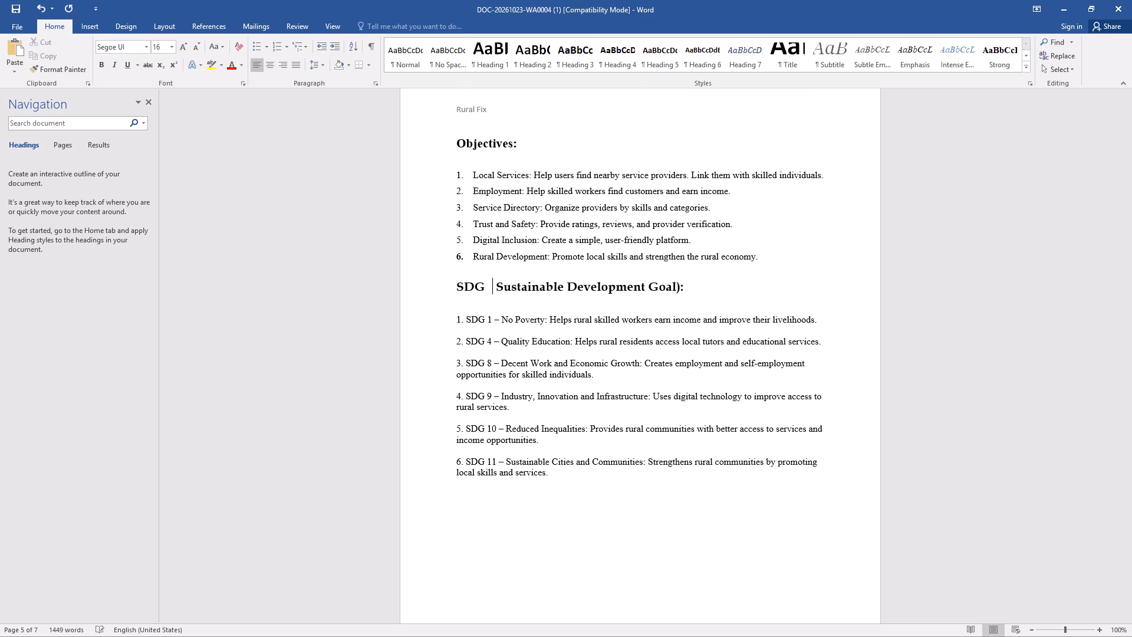
pyautogui.press('BackSpace')
pyautogui.press('BackSpace')
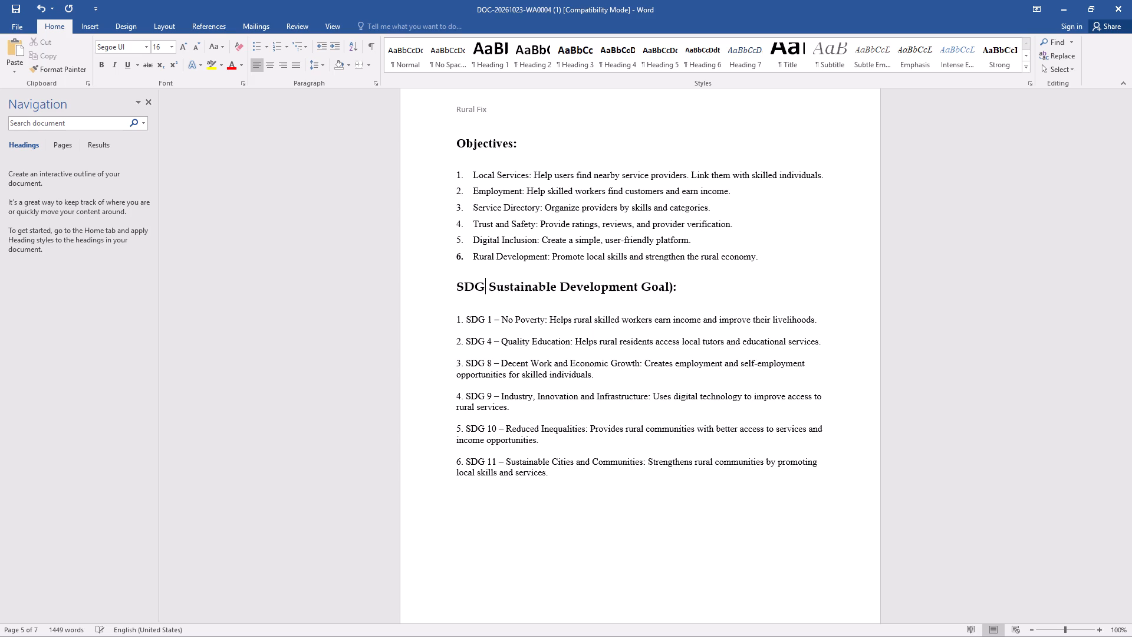
pyautogui.hotkey('shift', '(')
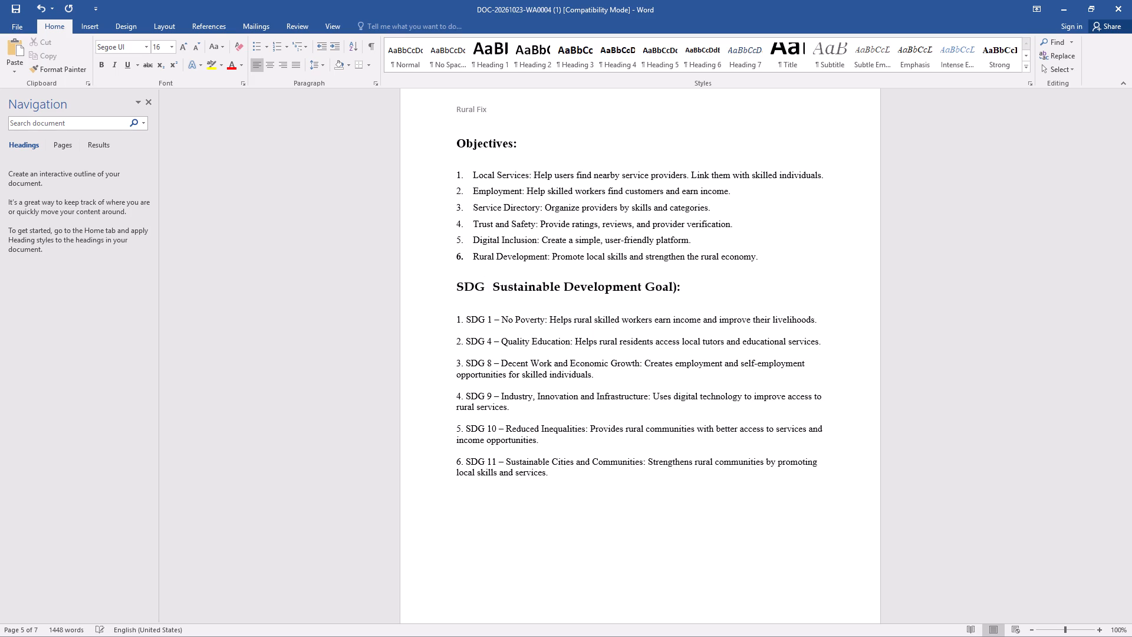
pyautogui.press('BackSpace')
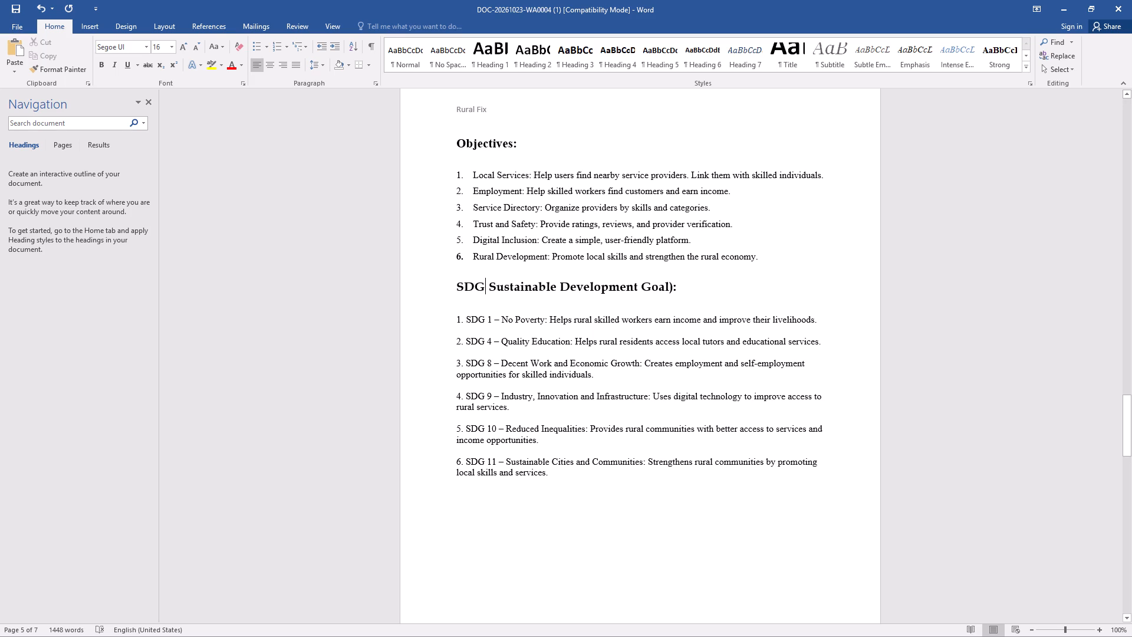
# Rewrite the SDG heading to read "SDGs ( Sustainable Development Goals):".
pyautogui.click(673, 285)
pyautogui.press('BackSpace')
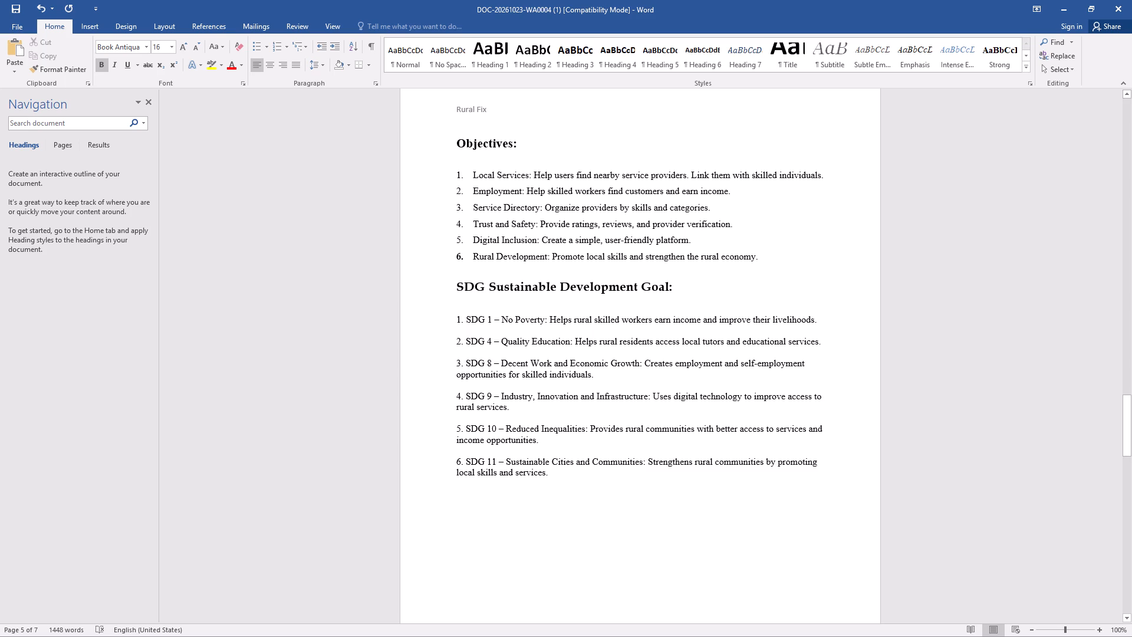
pyautogui.press('s')
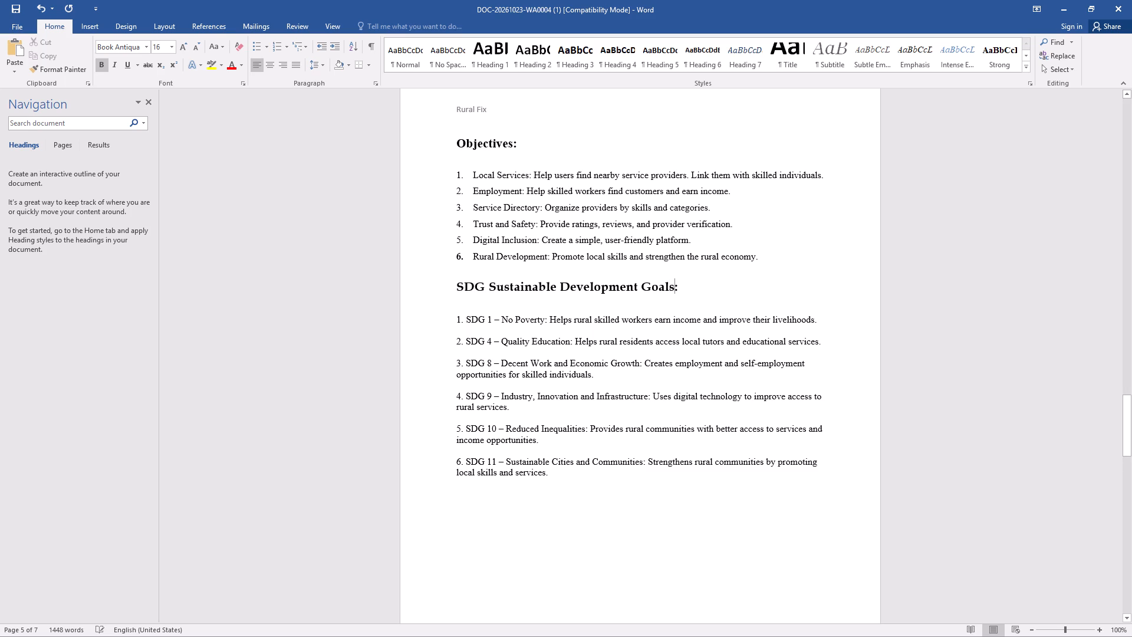
pyautogui.click(486, 285)
pyautogui.press('space')
pyautogui.write('(')
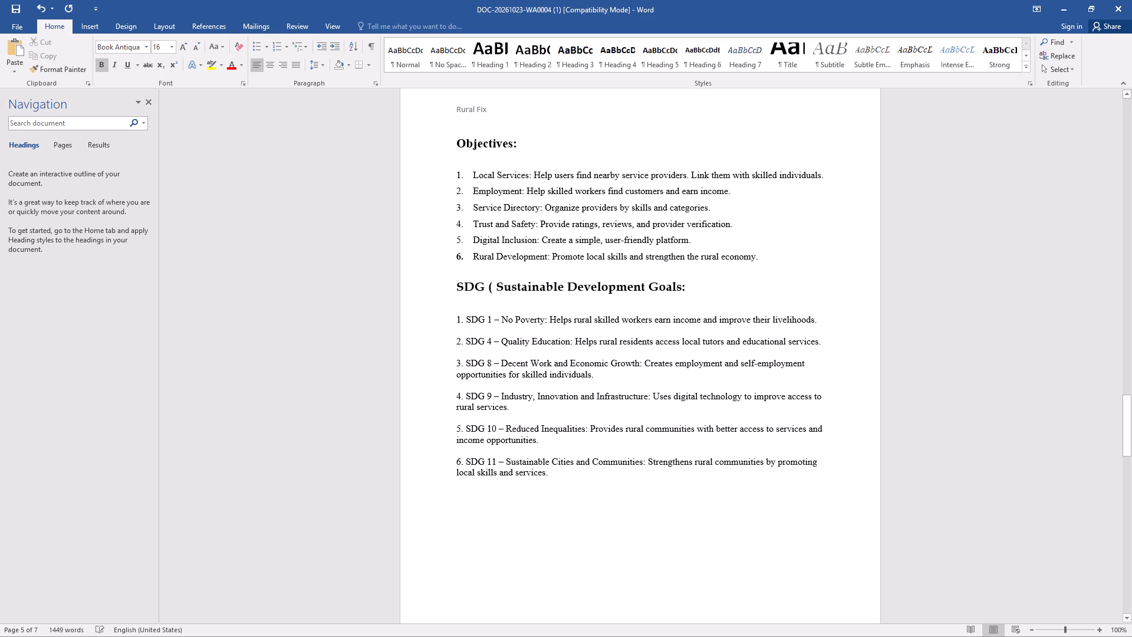
pyautogui.click(682, 288)
pyautogui.hotkey('shift', ')')
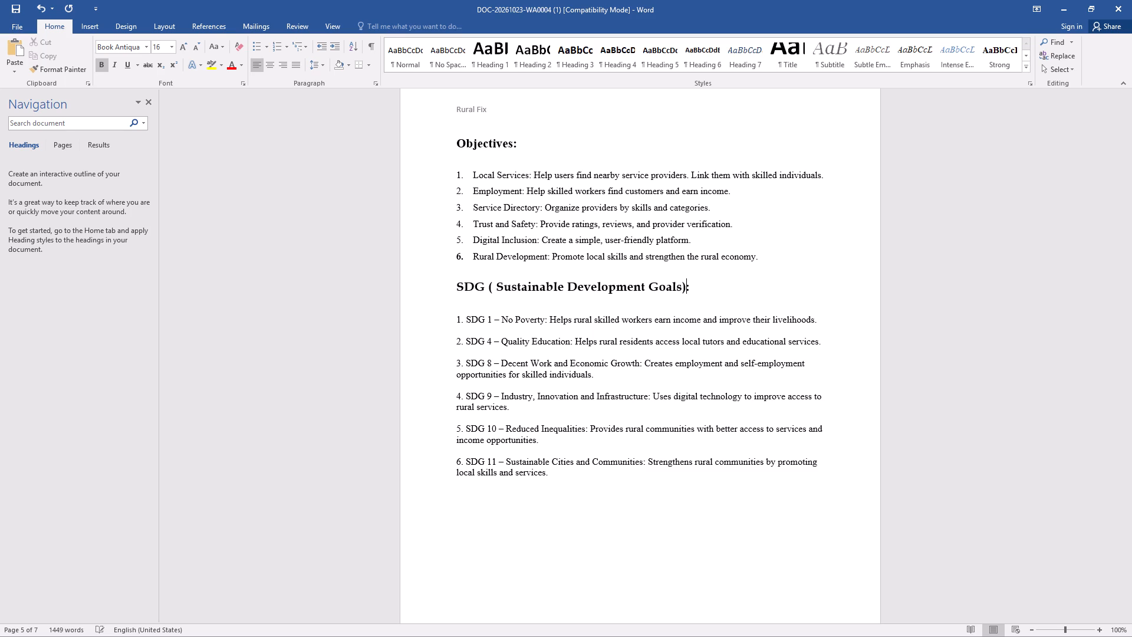
pyautogui.click(483, 288)
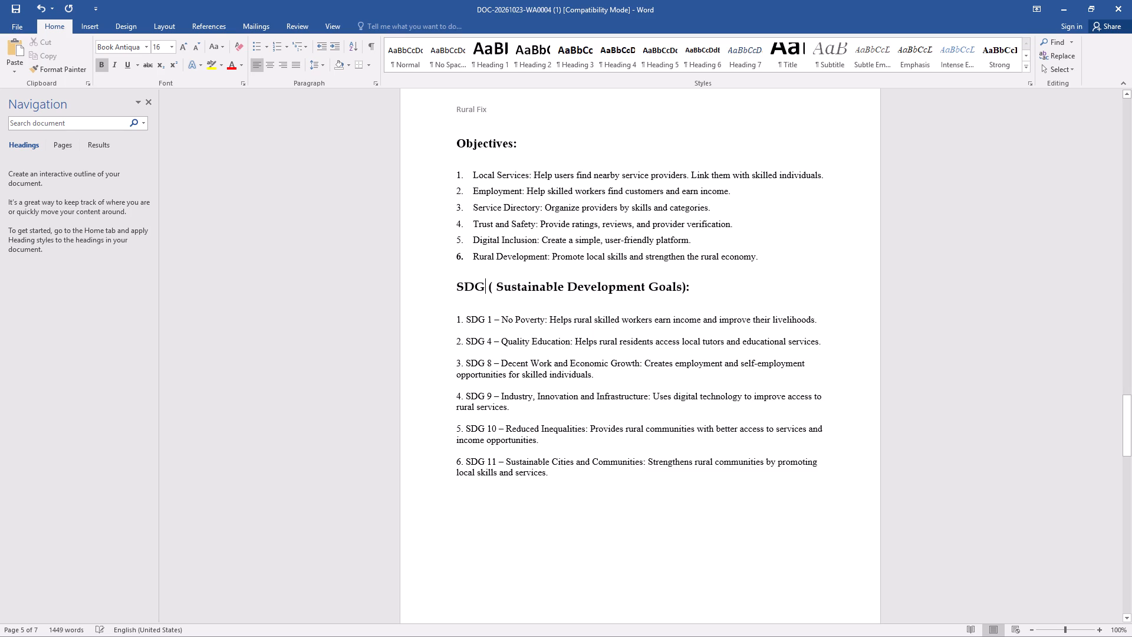
pyautogui.press('s')
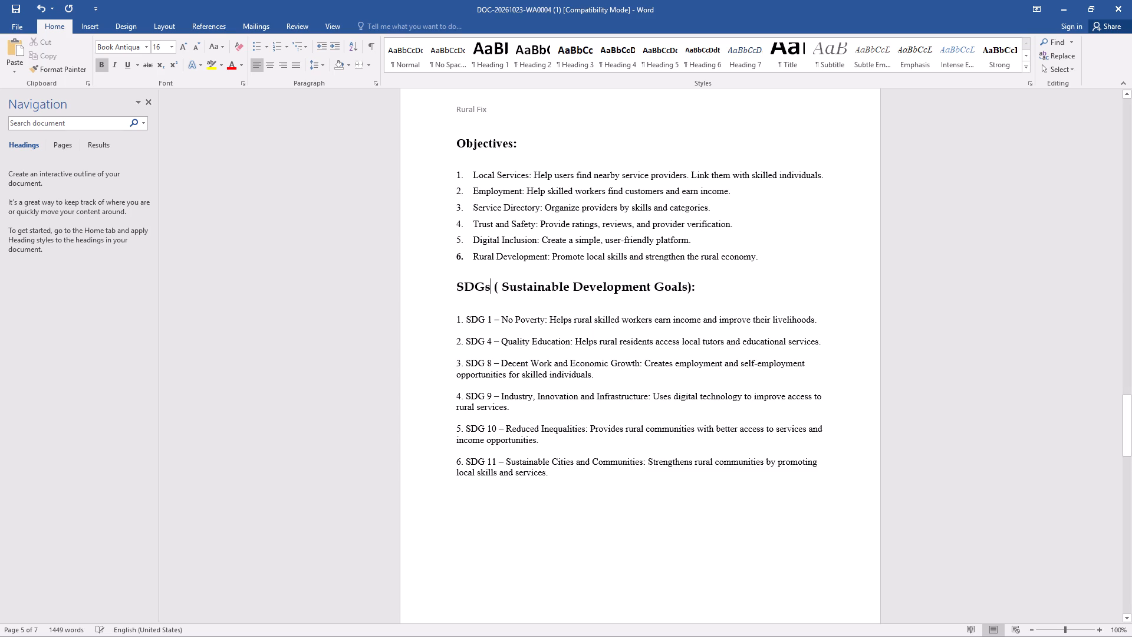
# Review the page layout from the Objectives page through Expected Outcome to the end of the references.
pyautogui.scroll(1, 786, 285)
pyautogui.scroll(1, 700, 307)
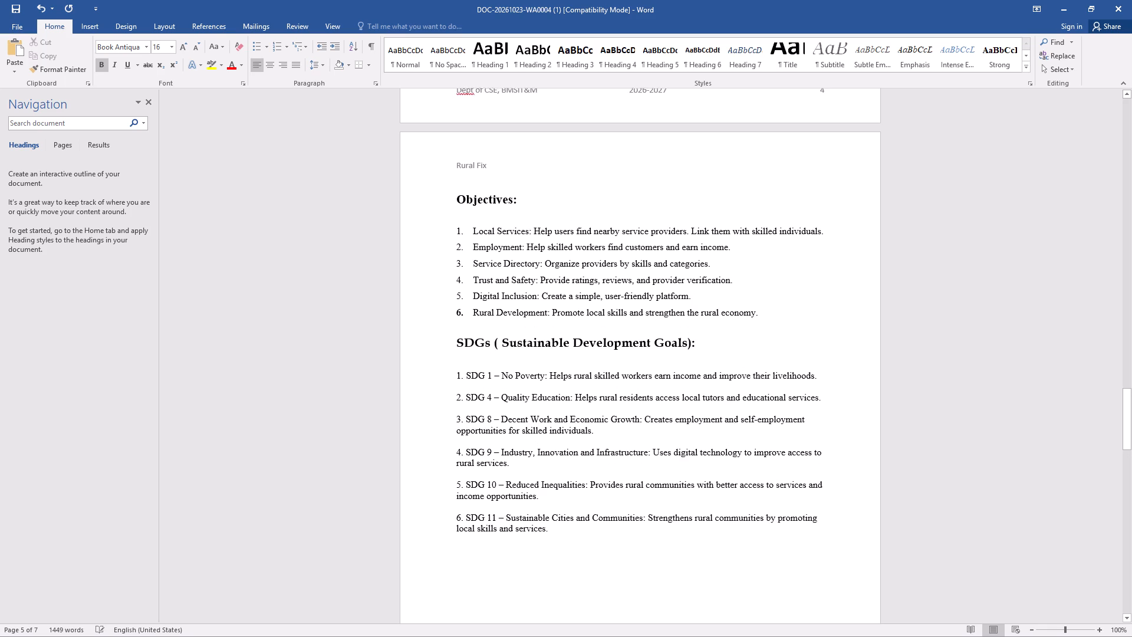
pyautogui.scroll(-18, 700, 307)
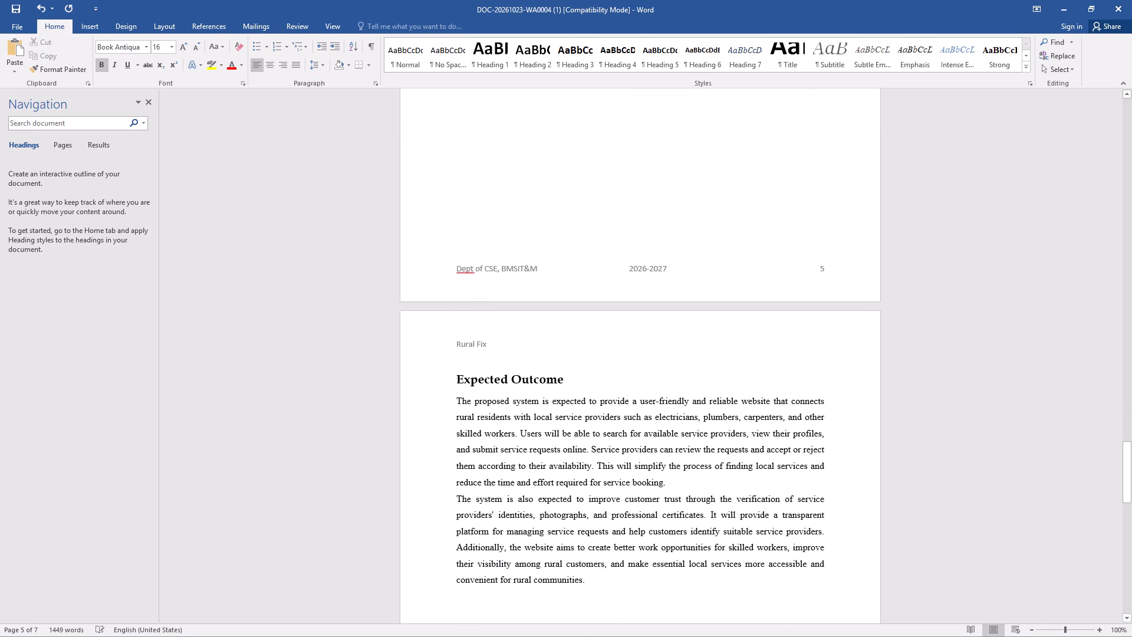
pyautogui.scroll(-18, 700, 307)
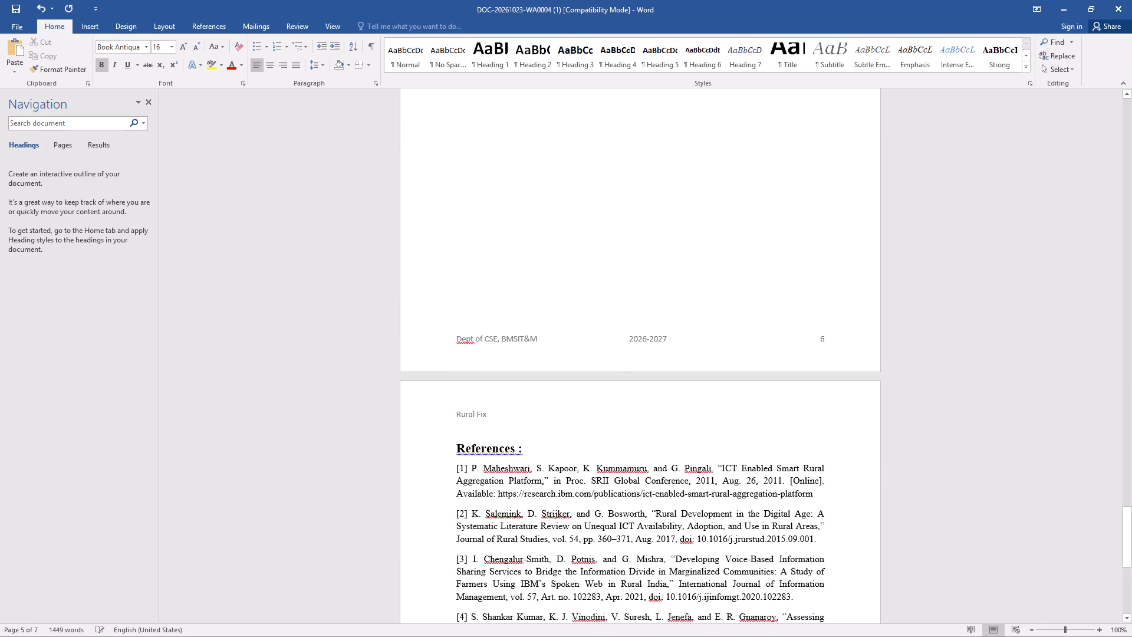
pyautogui.scroll(-6, 700, 307)
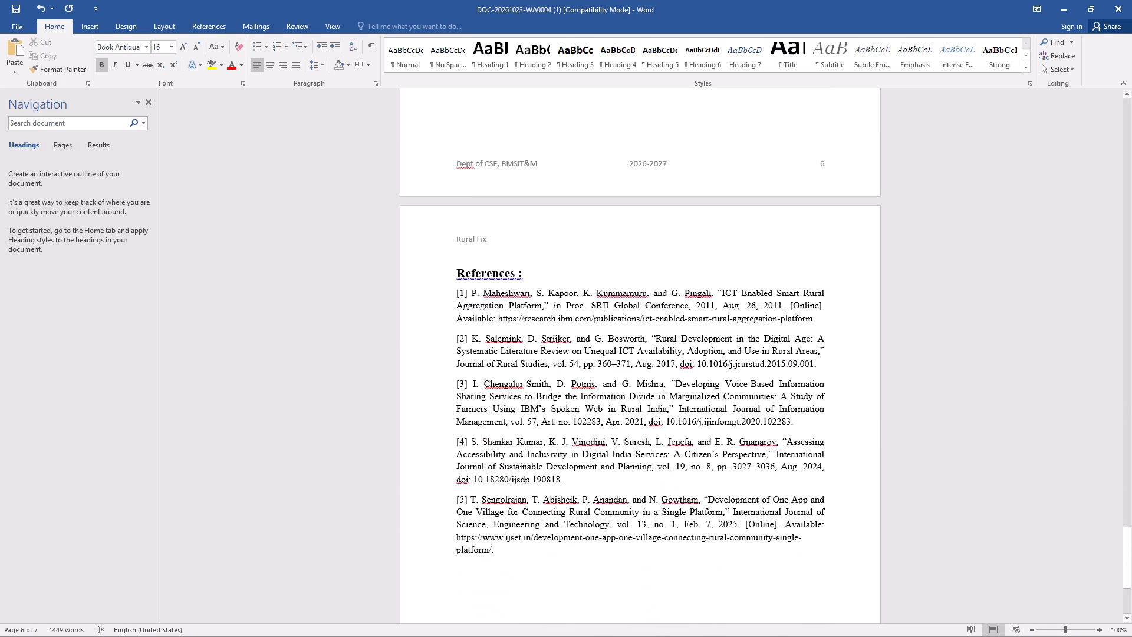
pyautogui.scroll(5, 700, 307)
pyautogui.scroll(-5, 700, 307)
# Delete all blank lines above the "References :" heading so it directly follows the Expected Outcome text on page 6.
pyautogui.click(453, 271)
pyautogui.press('BackSpace')
pyautogui.press('BackSpace')
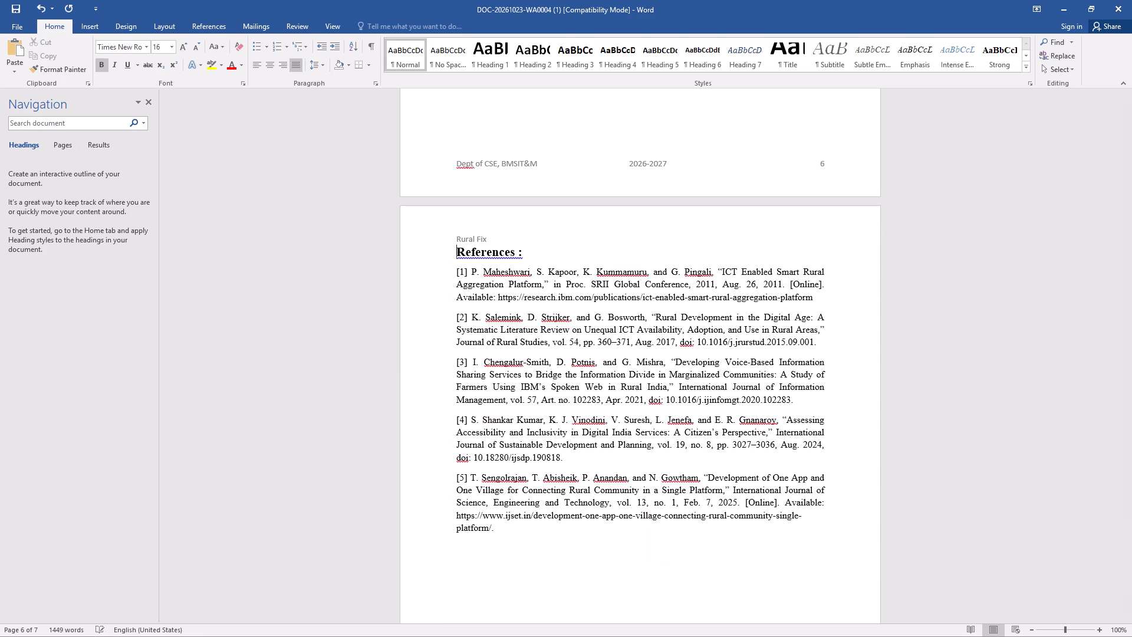
pyautogui.press('BackSpace')
pyautogui.press('BackSpace')
pyautogui.press('BackSpace')
pyautogui.press('BackSpace')
pyautogui.press('BackSpace')
pyautogui.press('BackSpace')
pyautogui.press('BackSpace')
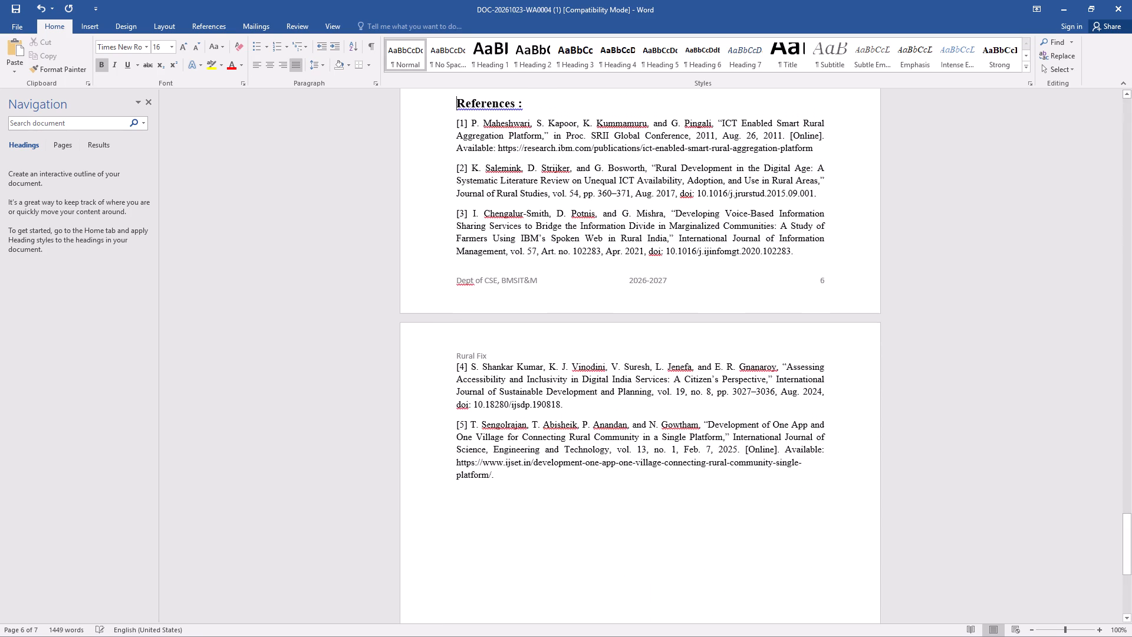
pyautogui.press('BackSpace')
pyautogui.press('BackSpace')
pyautogui.press('BackSpace')
pyautogui.press('BackSpace')
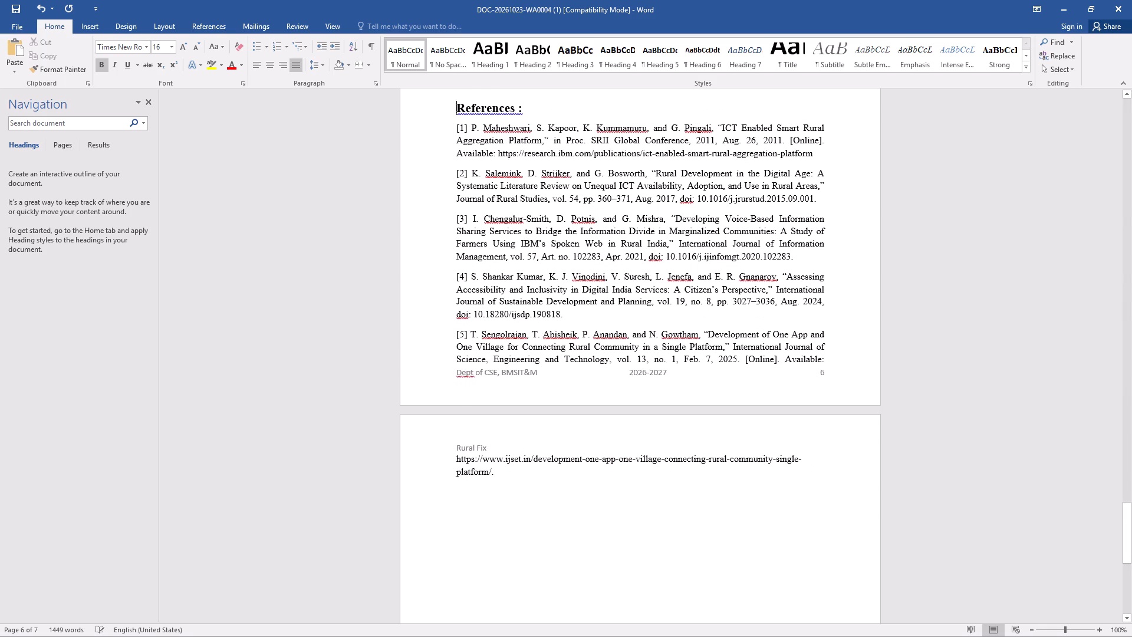
pyautogui.press('BackSpace')
pyautogui.press('BackSpace')
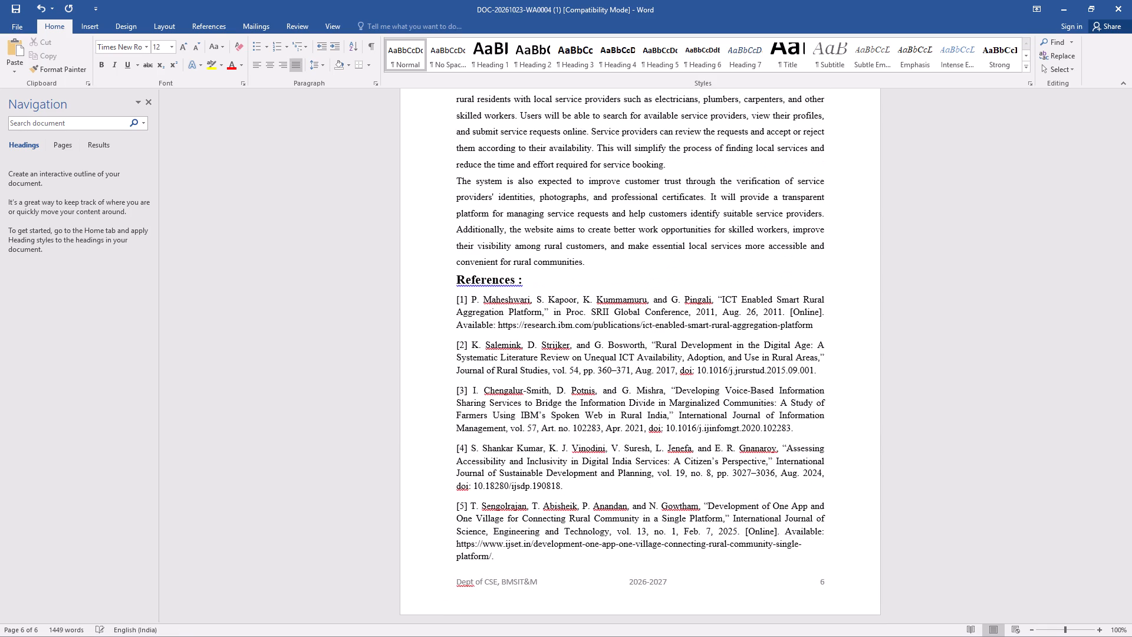
pyautogui.scroll(-4, 601, 296)
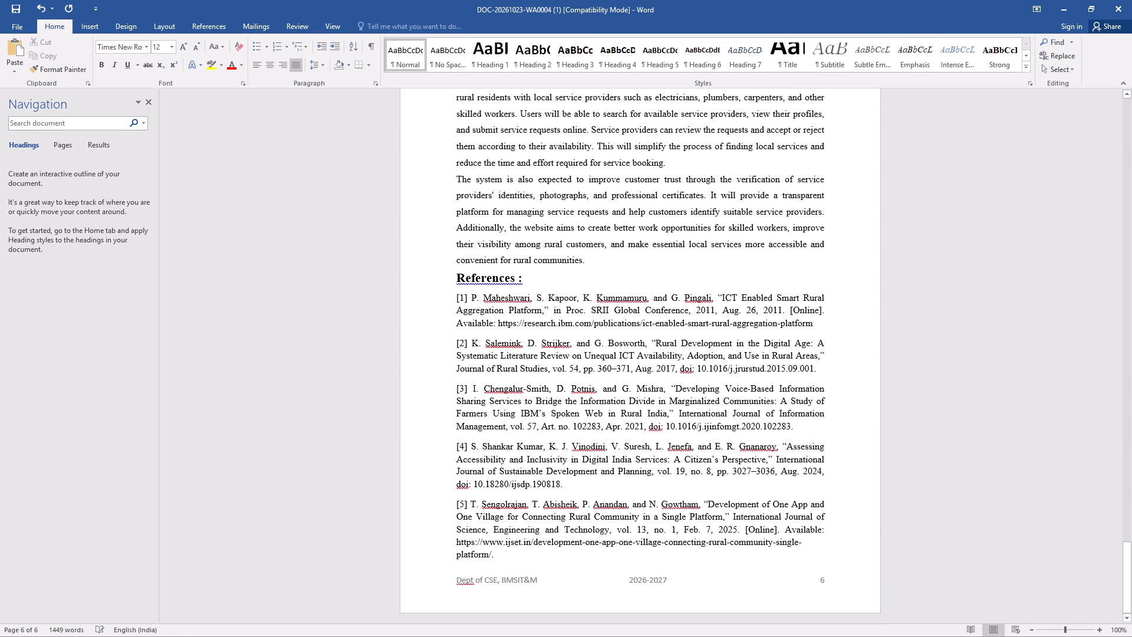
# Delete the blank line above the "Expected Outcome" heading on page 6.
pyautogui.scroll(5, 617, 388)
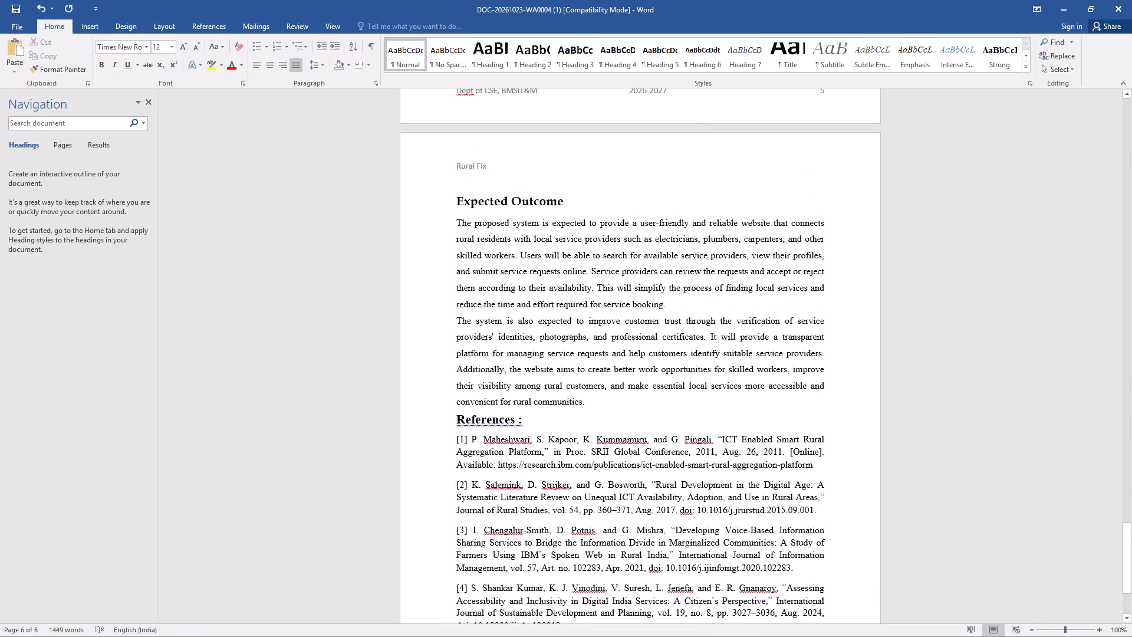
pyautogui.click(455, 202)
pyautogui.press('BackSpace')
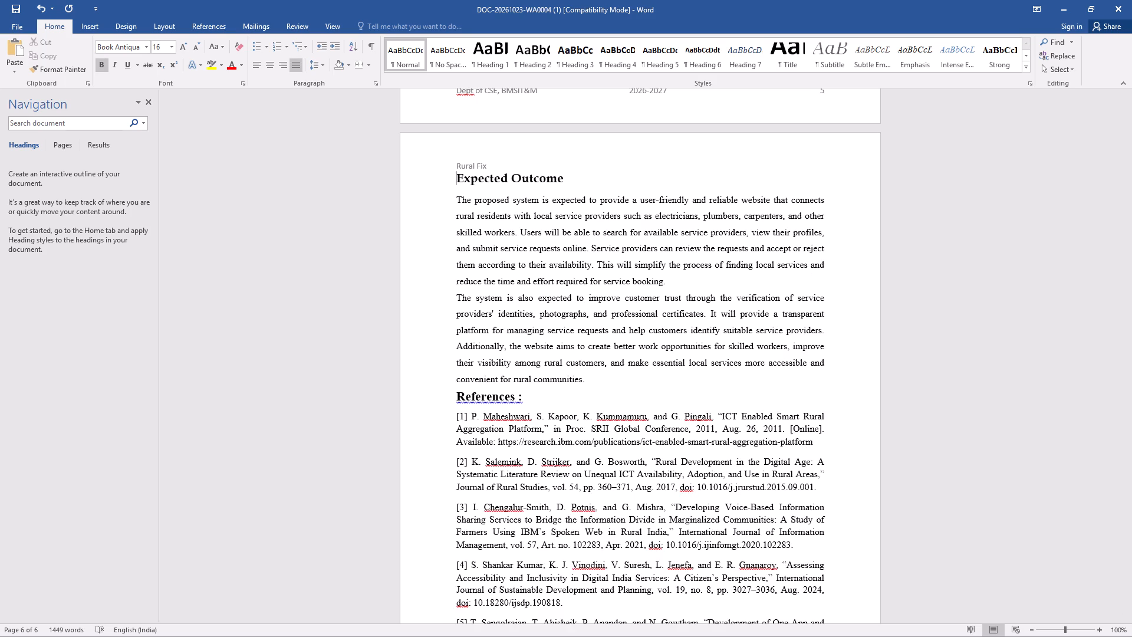
# Review the layout from the Objectives and SDGs page through Expected Outcome to the end of the references.
pyautogui.scroll(11, 506, 145)
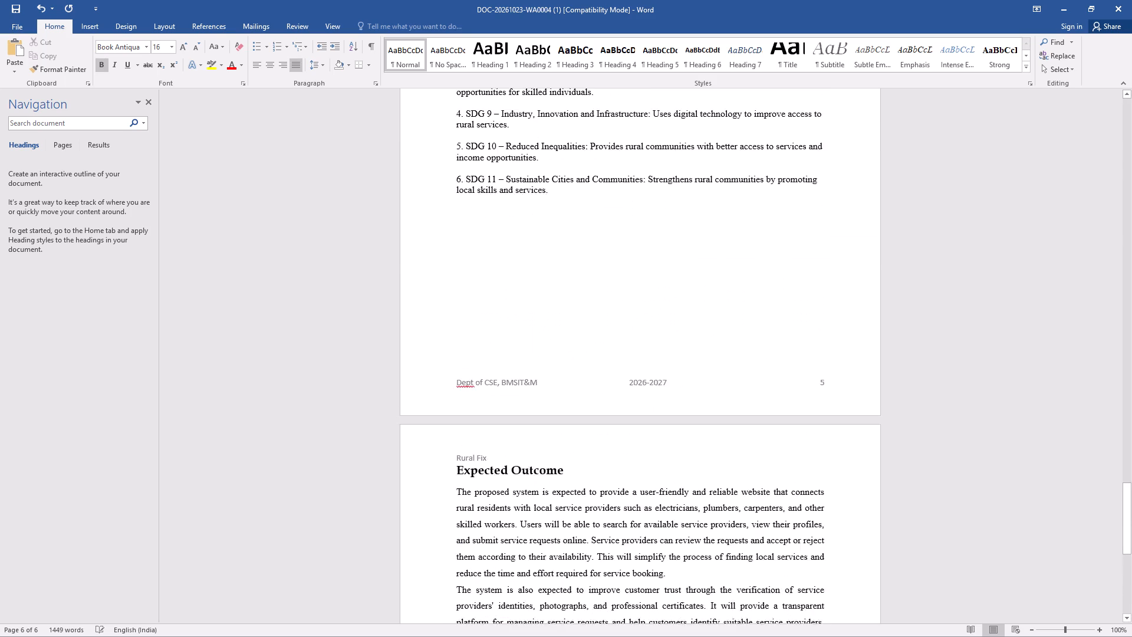
pyautogui.scroll(11, 506, 145)
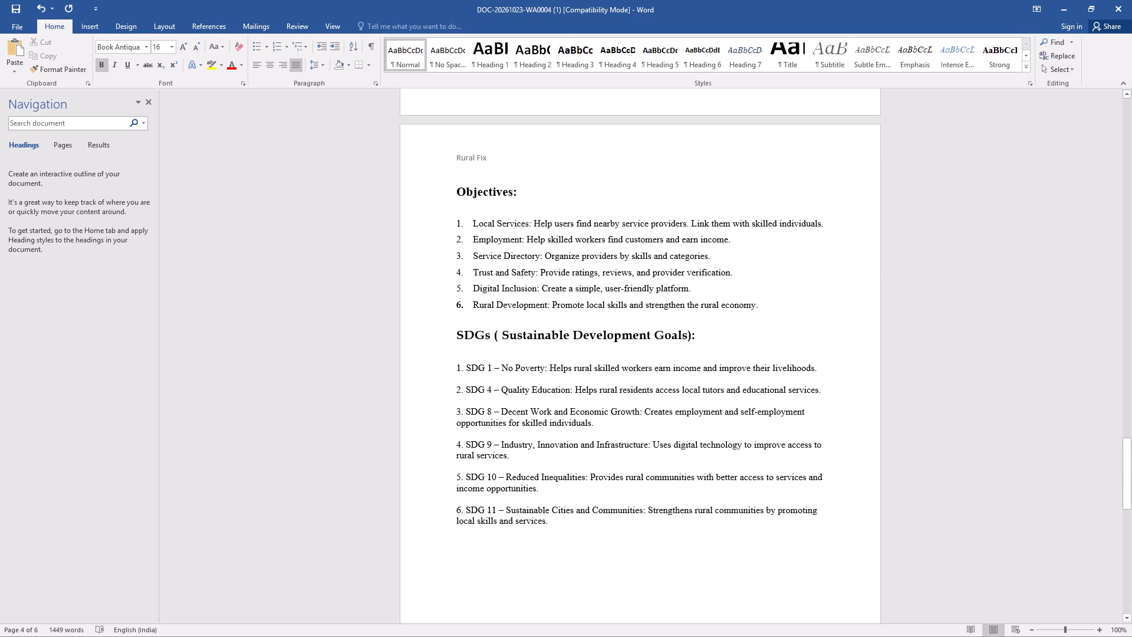
pyautogui.scroll(-10, 523, 181)
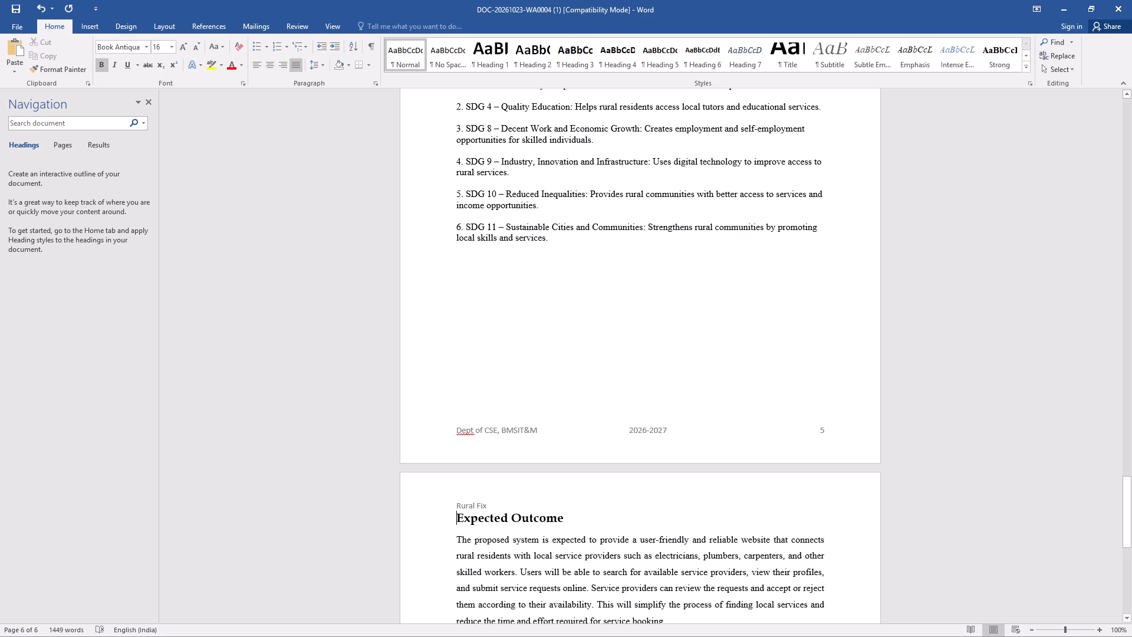
pyautogui.scroll(-9, 581, 417)
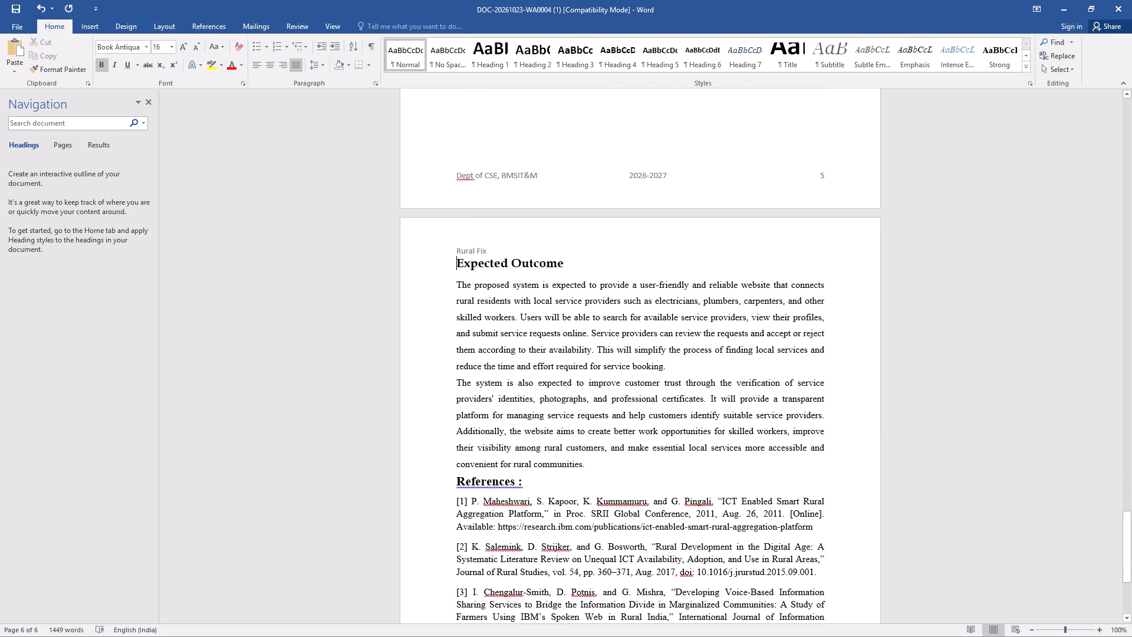
pyautogui.scroll(-12, 651, 423)
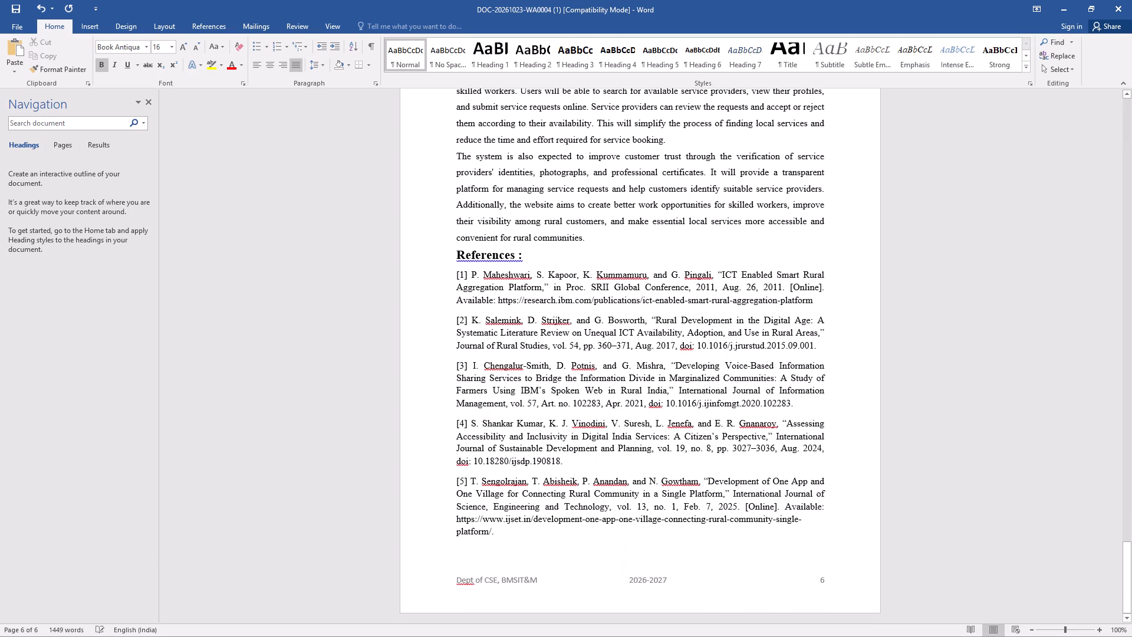
pyautogui.scroll(-1, 651, 423)
pyautogui.scroll(-4, 581, 522)
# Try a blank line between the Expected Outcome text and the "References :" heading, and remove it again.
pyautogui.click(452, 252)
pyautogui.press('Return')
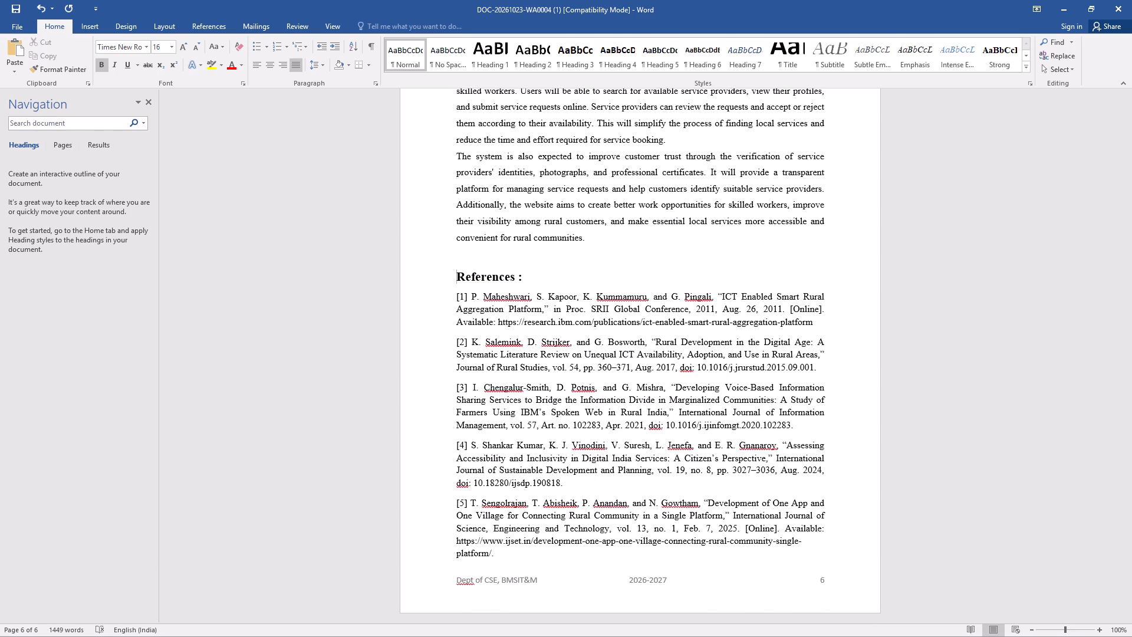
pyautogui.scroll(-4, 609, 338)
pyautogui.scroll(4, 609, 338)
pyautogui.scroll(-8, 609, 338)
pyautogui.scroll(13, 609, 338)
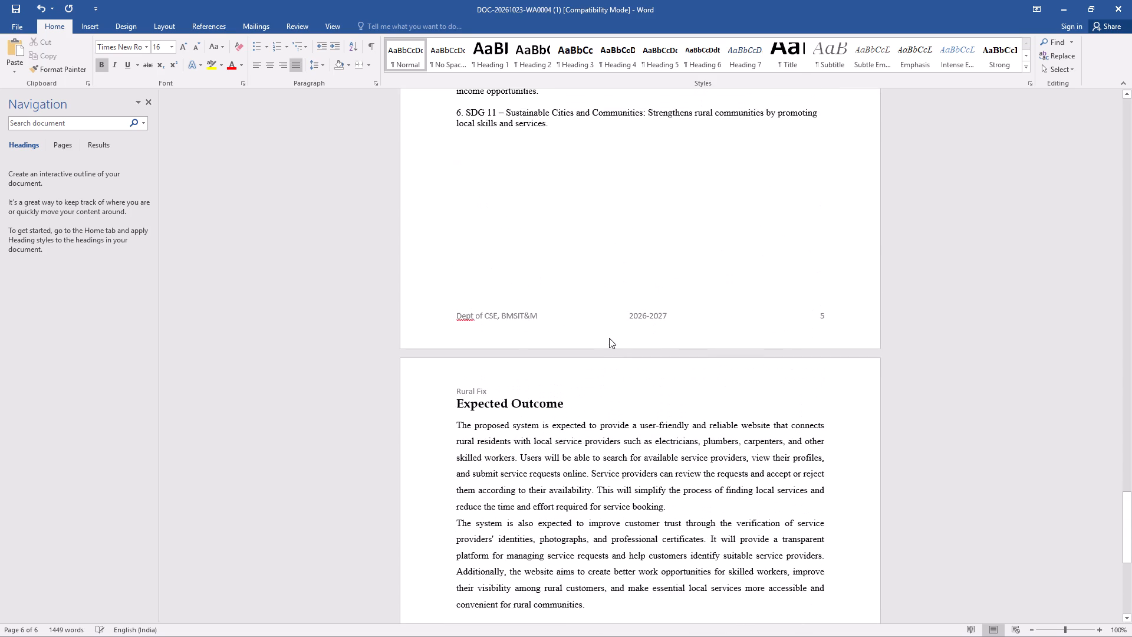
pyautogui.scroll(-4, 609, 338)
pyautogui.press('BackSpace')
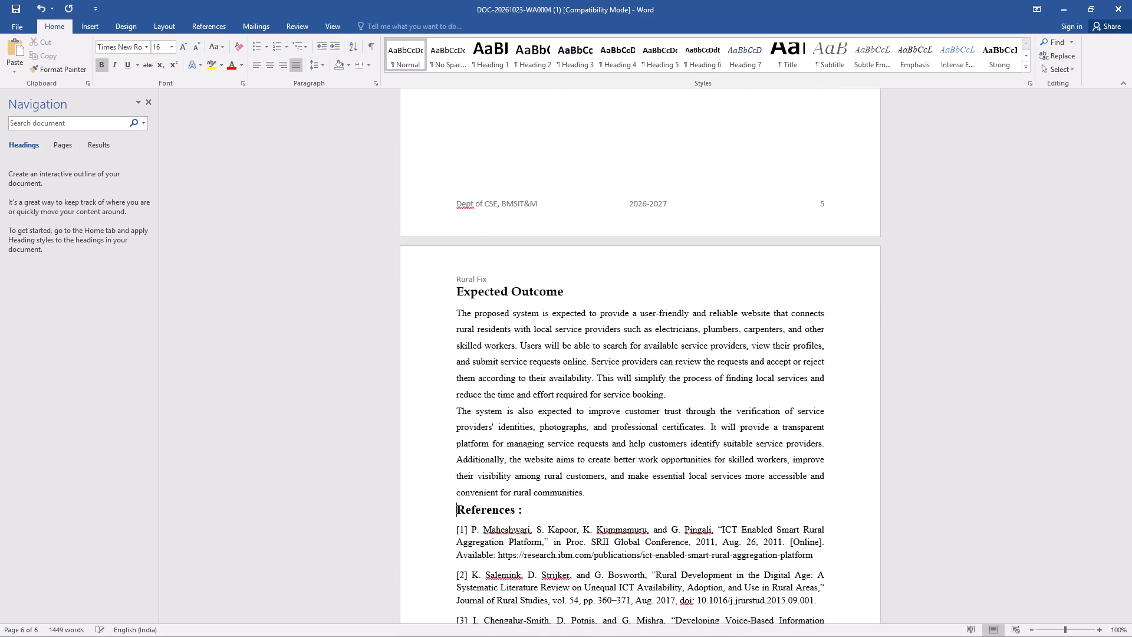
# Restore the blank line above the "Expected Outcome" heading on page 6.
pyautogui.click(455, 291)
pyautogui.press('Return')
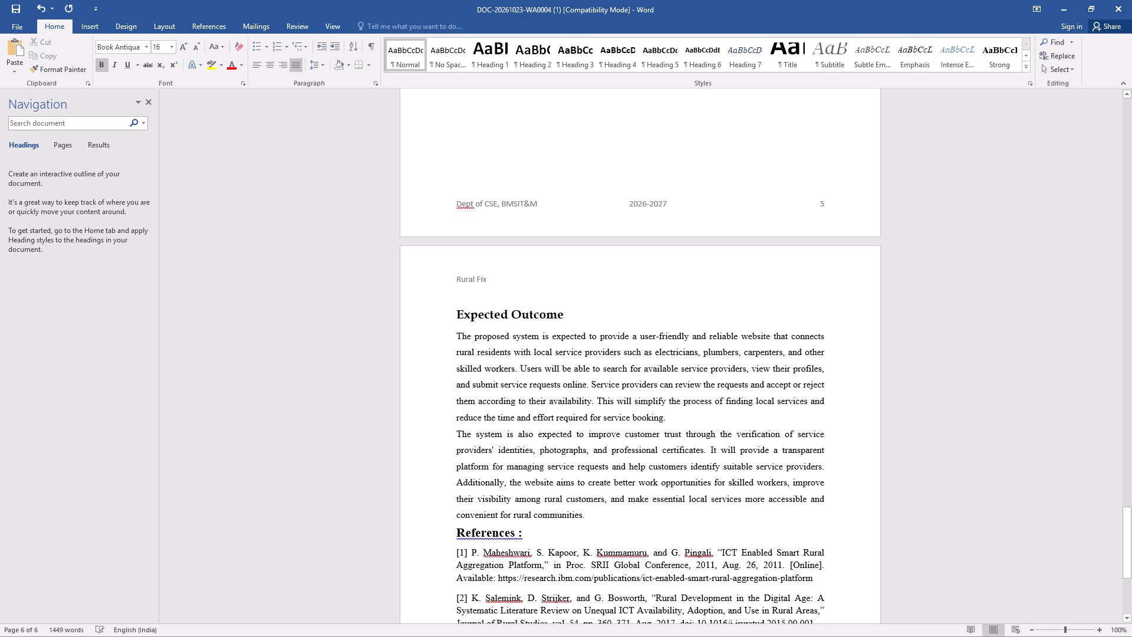
# Review the whole document from the end of the references back to the cover page.
pyautogui.scroll(-14, 545, 340)
pyautogui.scroll(2, 547, 344)
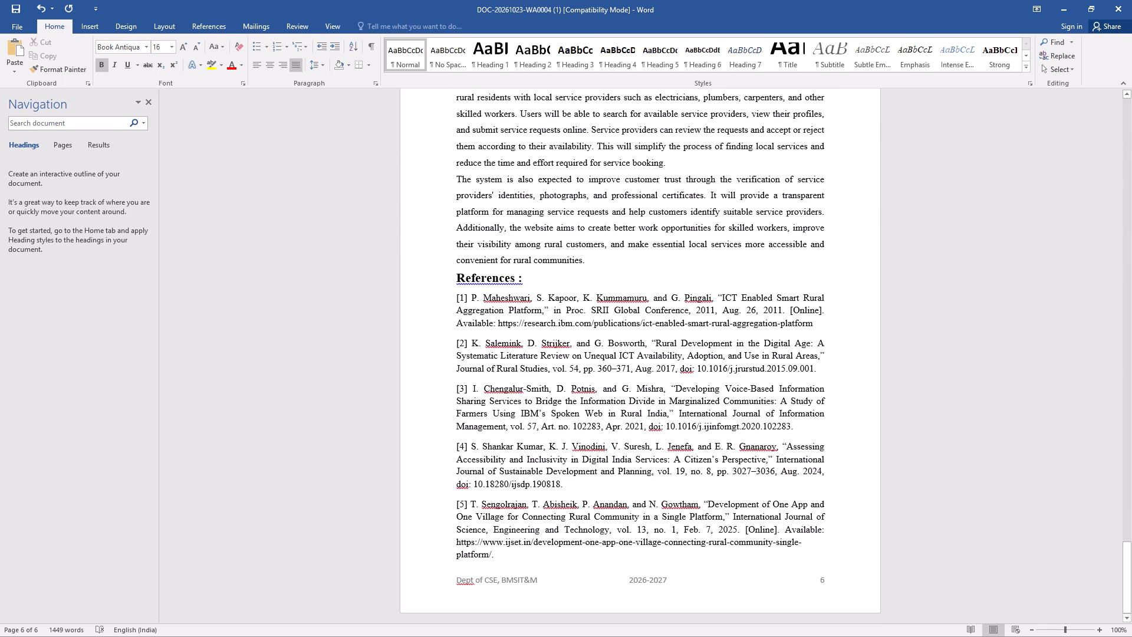
pyautogui.scroll(20, 547, 344)
pyautogui.scroll(9, 547, 344)
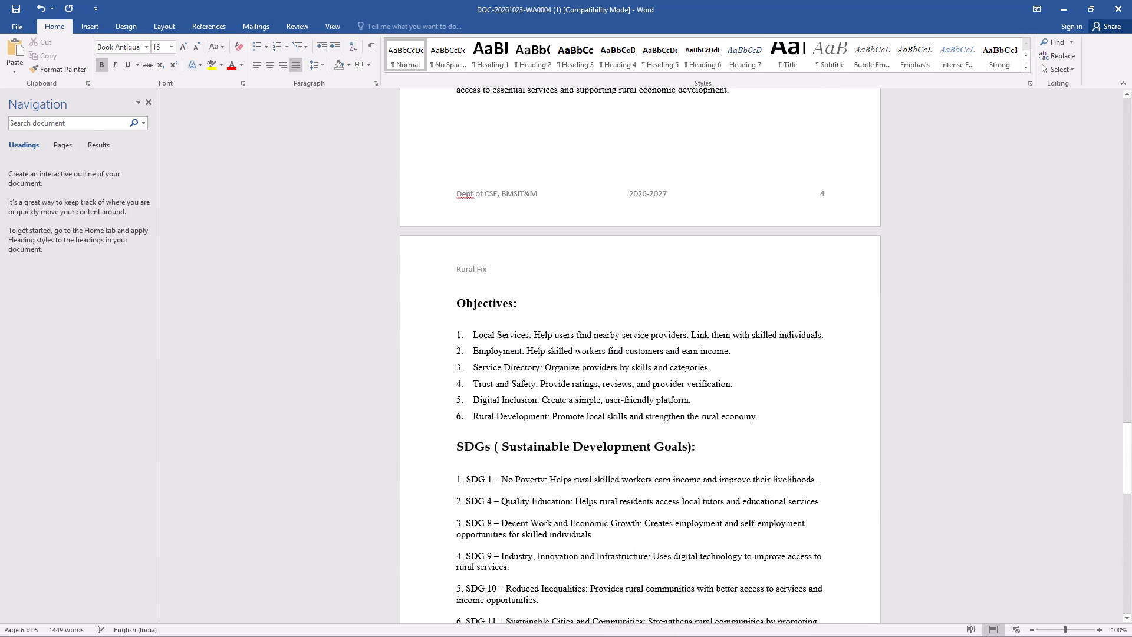
pyautogui.scroll(20, 547, 344)
pyautogui.scroll(5, 547, 344)
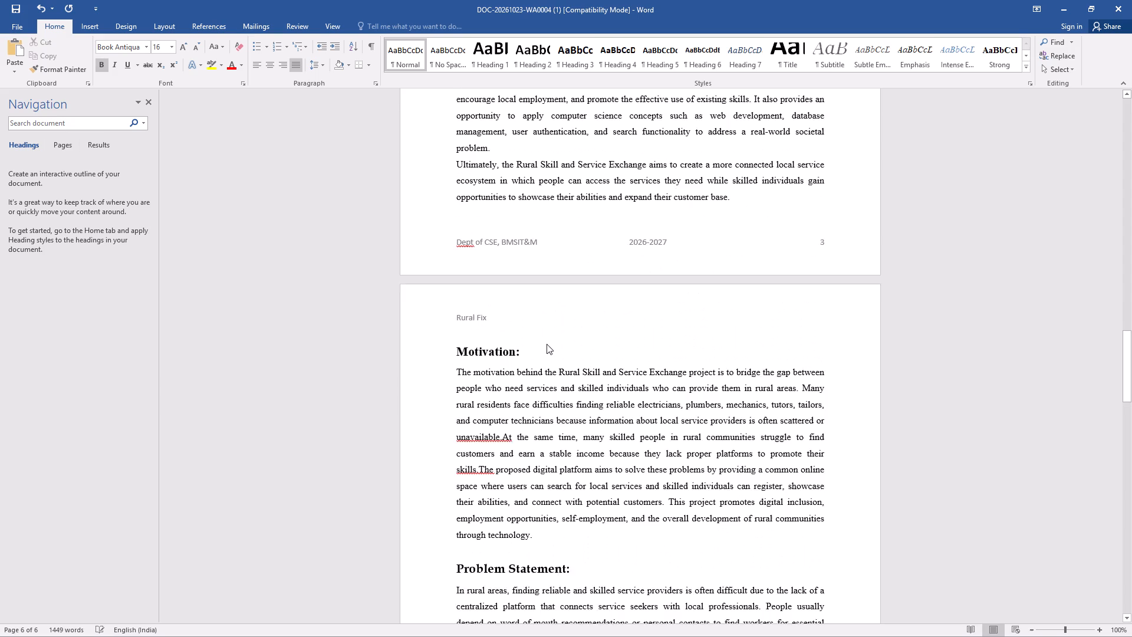
pyautogui.scroll(16, 547, 344)
pyautogui.scroll(5, 547, 344)
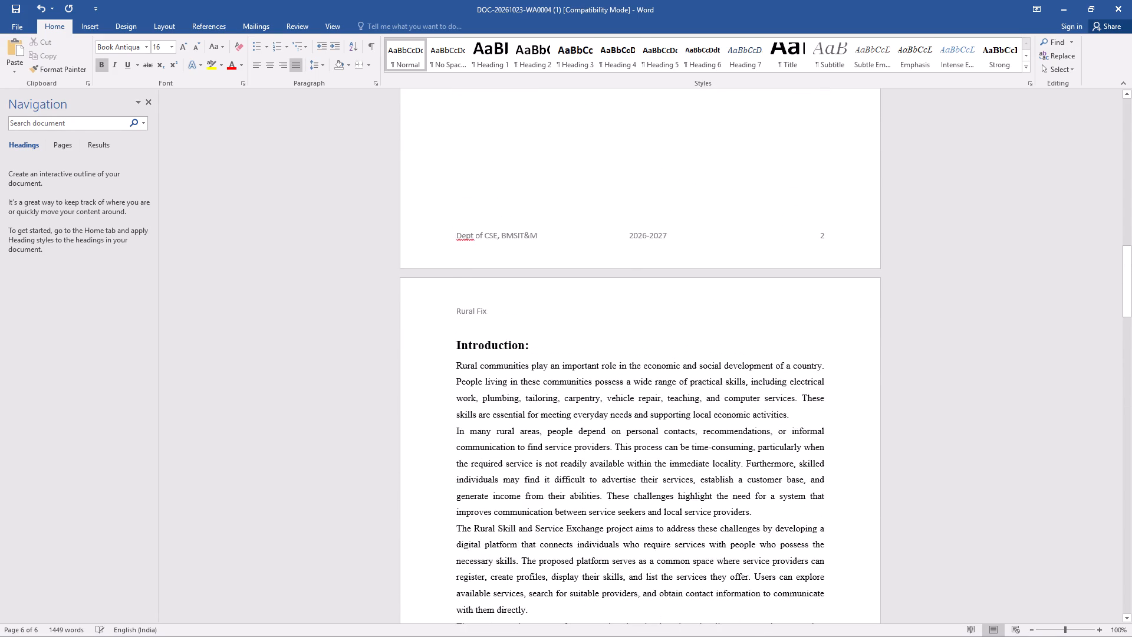
pyautogui.scroll(16, 547, 344)
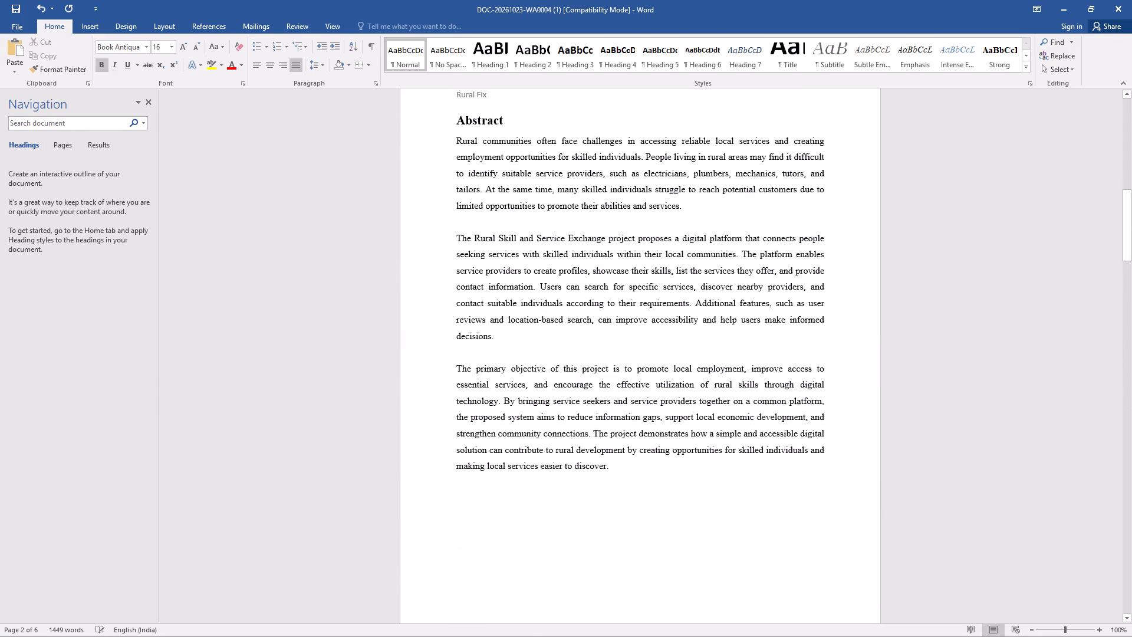
pyautogui.scroll(18, 547, 344)
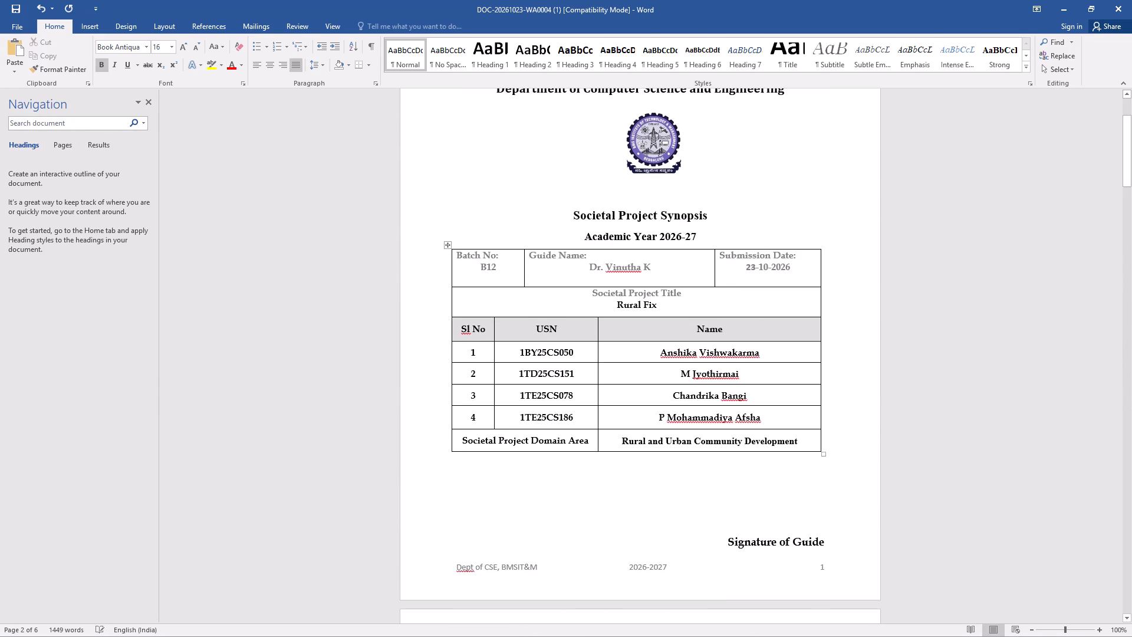
pyautogui.scroll(5, 547, 344)
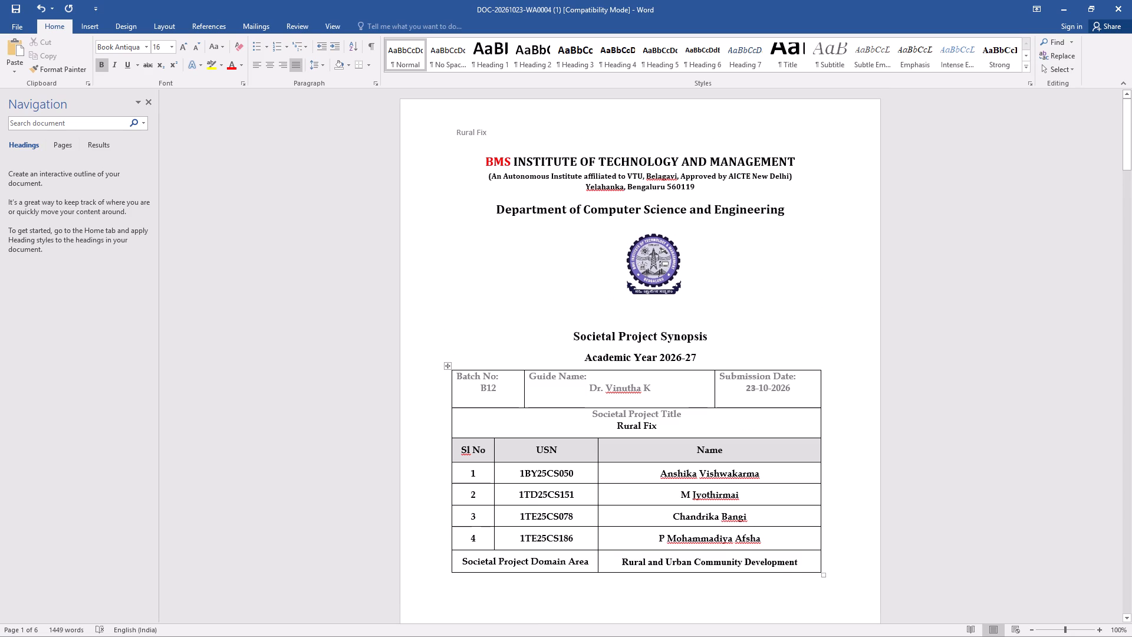
pyautogui.scroll(5, 535, 386)
# Save a copy of the document to the Desktop as a Word Document named "societal synopsis".
pyautogui.click(15, 28)
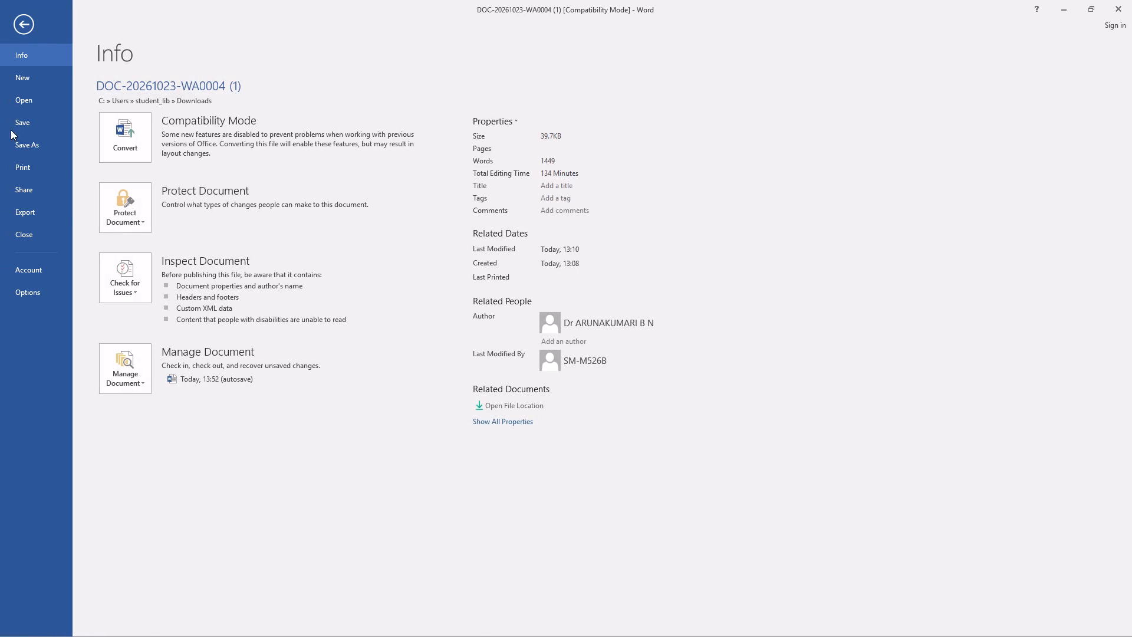
pyautogui.click(31, 148)
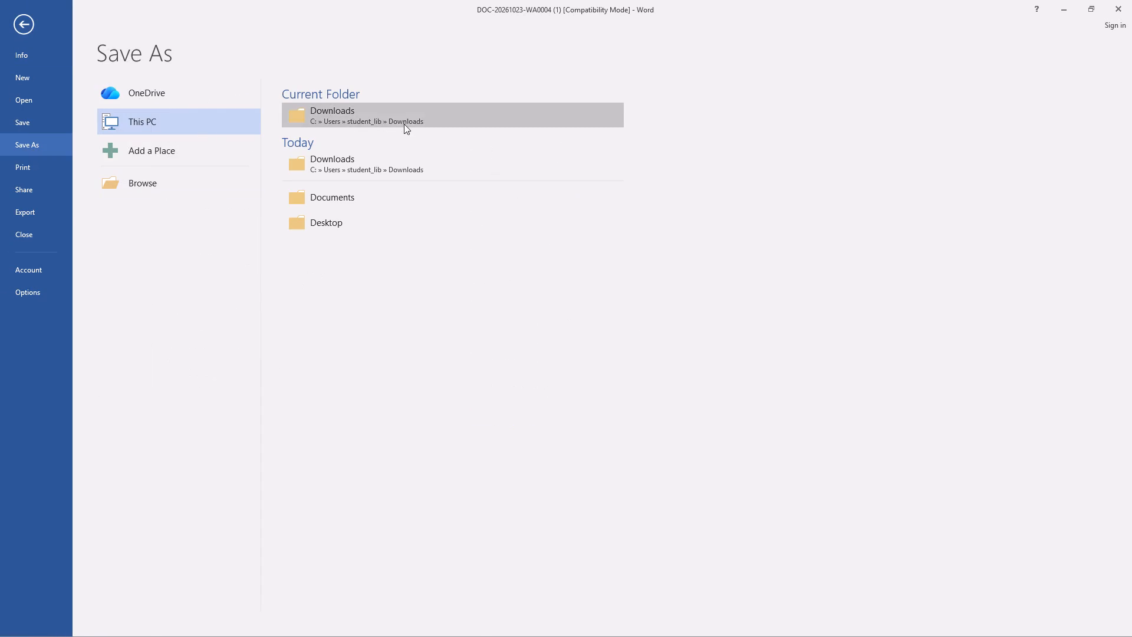
pyautogui.doubleClick(155, 124)
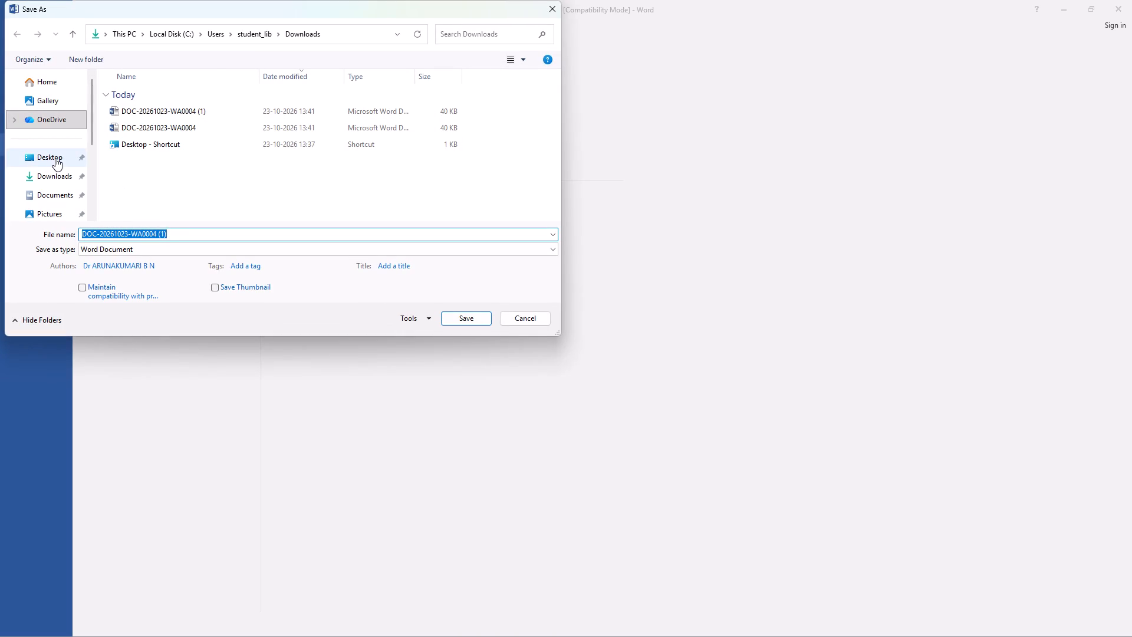
pyautogui.click(55, 158)
pyautogui.click(186, 231)
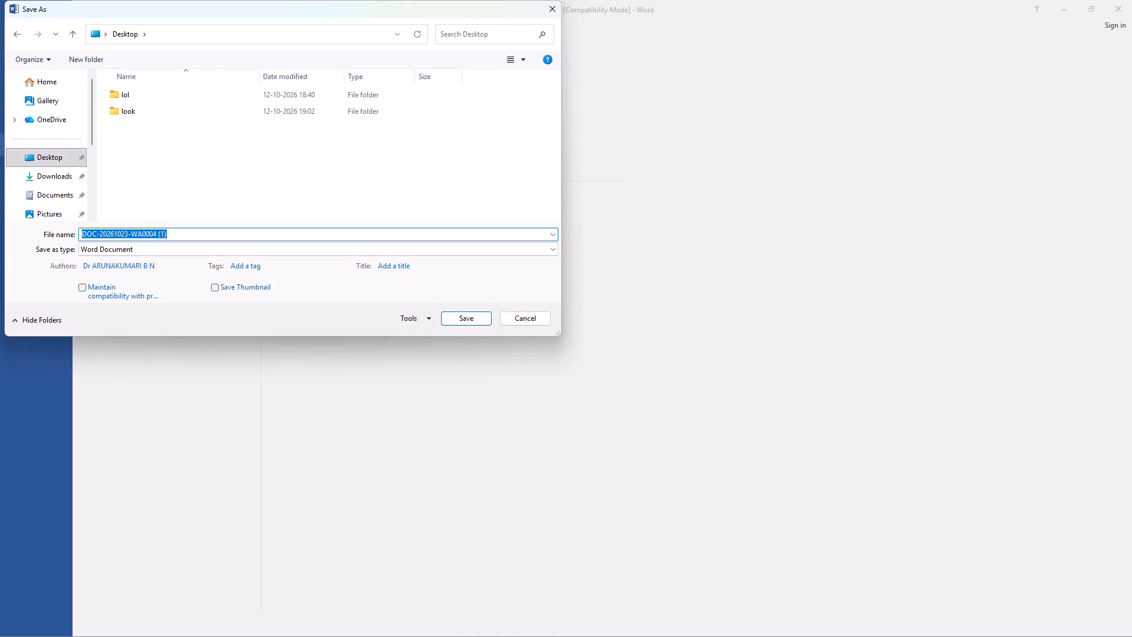
pyautogui.press('BackSpace')
pyautogui.write('soc')
pyautogui.write('ietal')
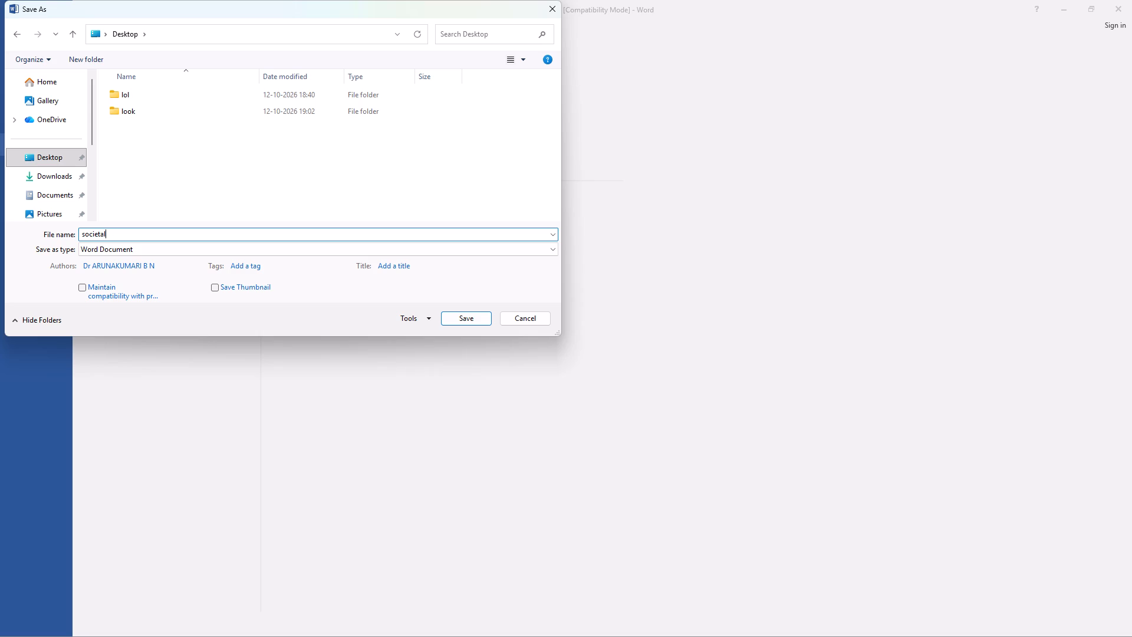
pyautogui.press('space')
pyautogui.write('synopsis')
pyautogui.click(37, 157)
pyautogui.click(469, 320)
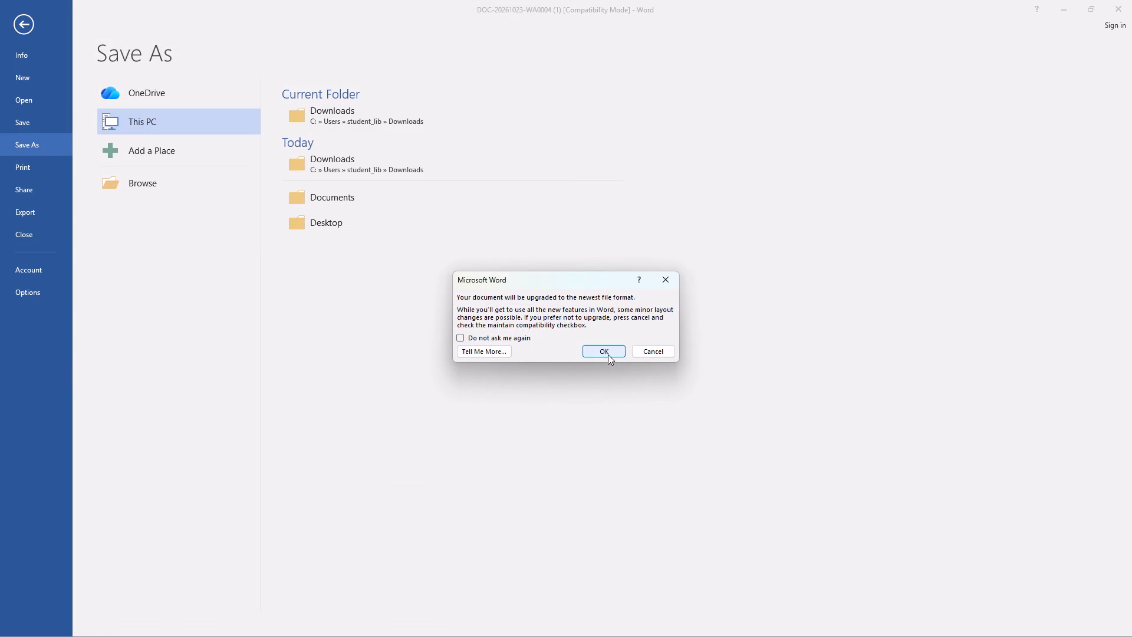
# Accept the upgrade to the newest file format to finish saving the "societal synopsis" copy.
pyautogui.click(608, 354)
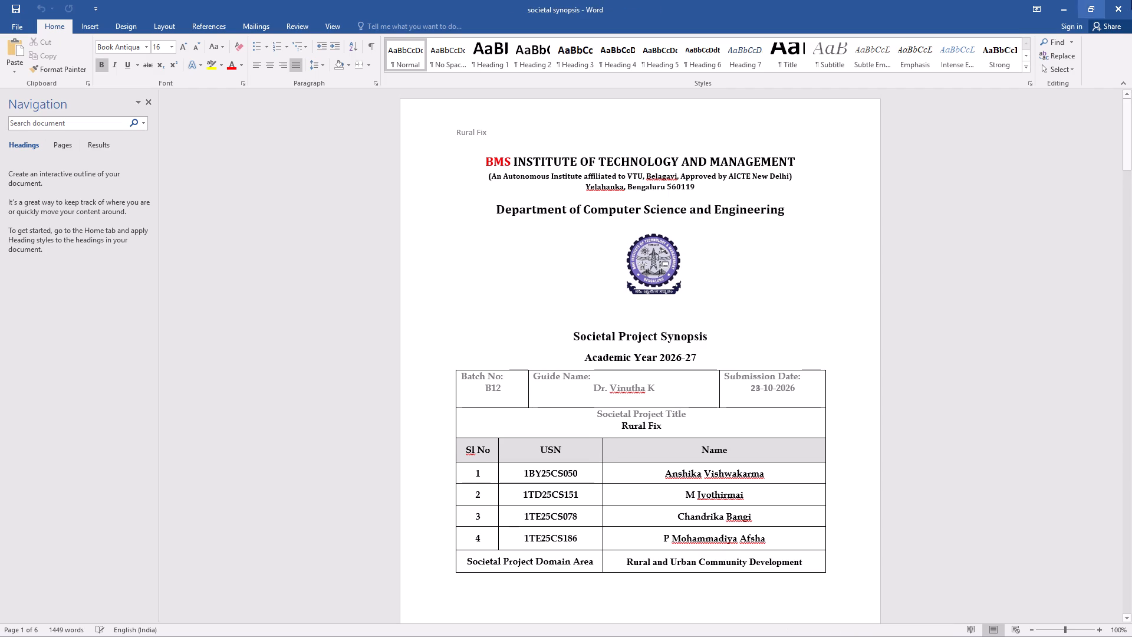
# Minimize Word and bring up the app choices for sharing the "societal synopsis" file on the Desktop.
pyautogui.click(1059, 6)
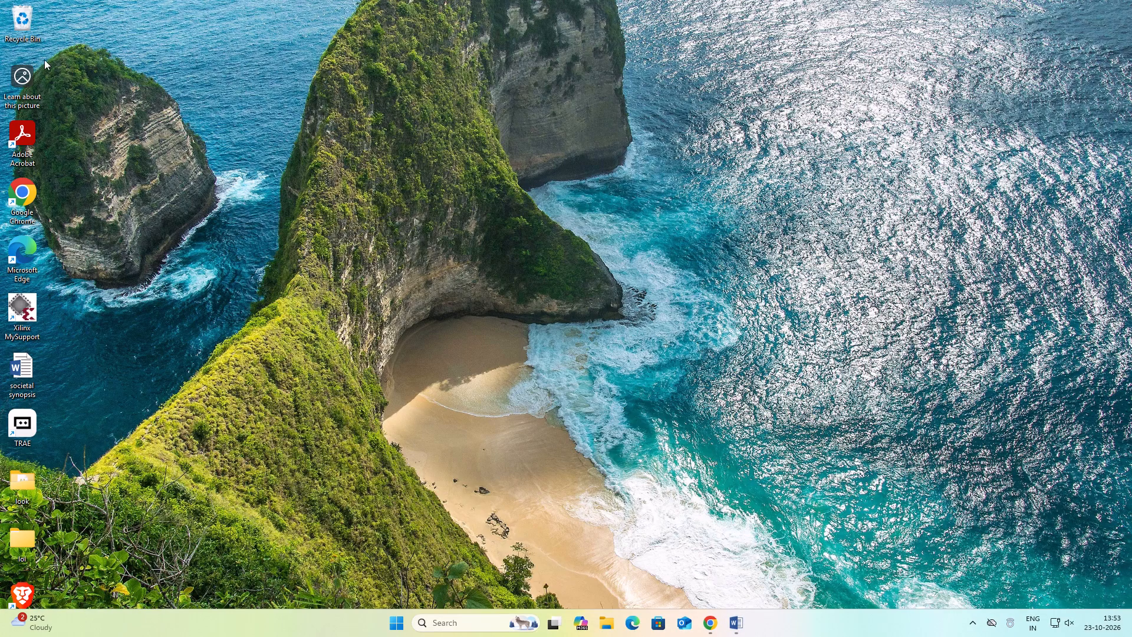
pyautogui.rightClick(25, 390)
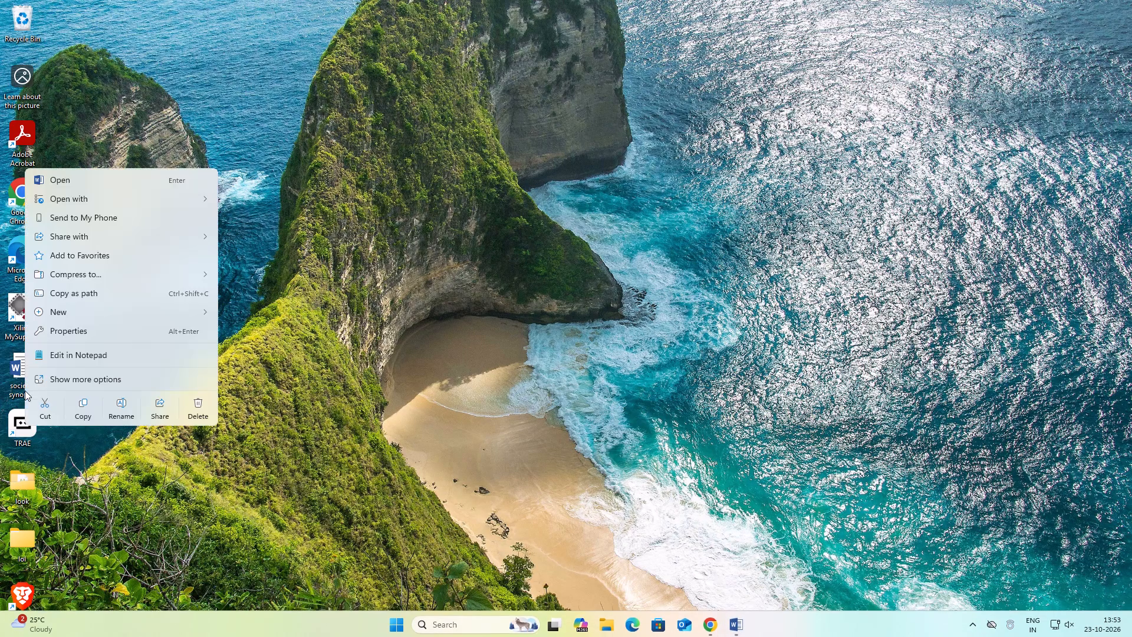
pyautogui.click(66, 238)
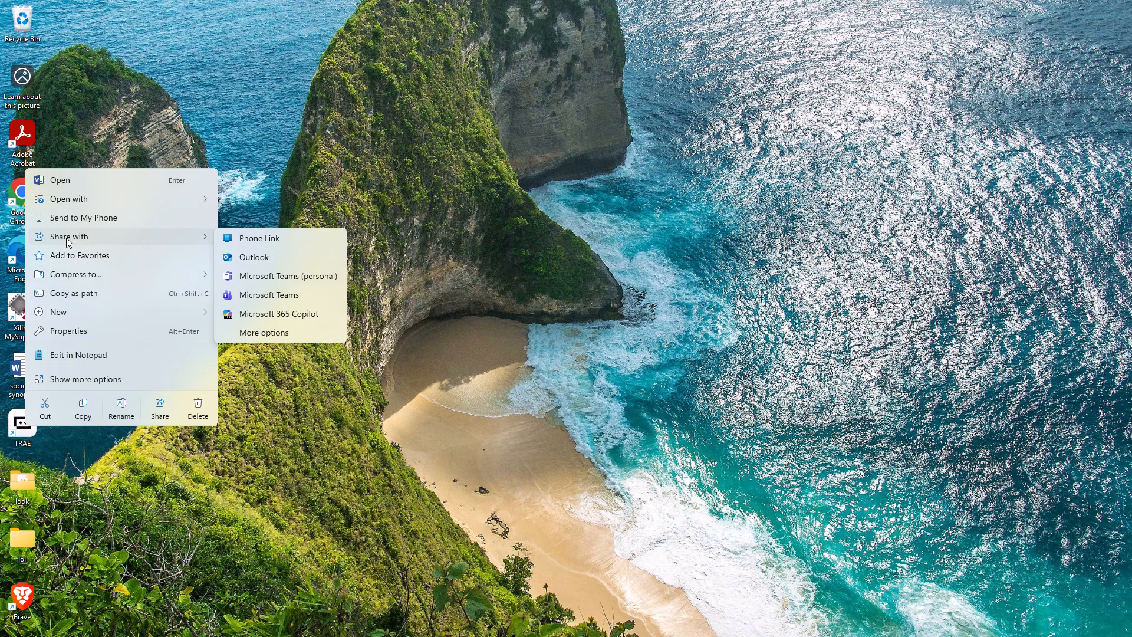
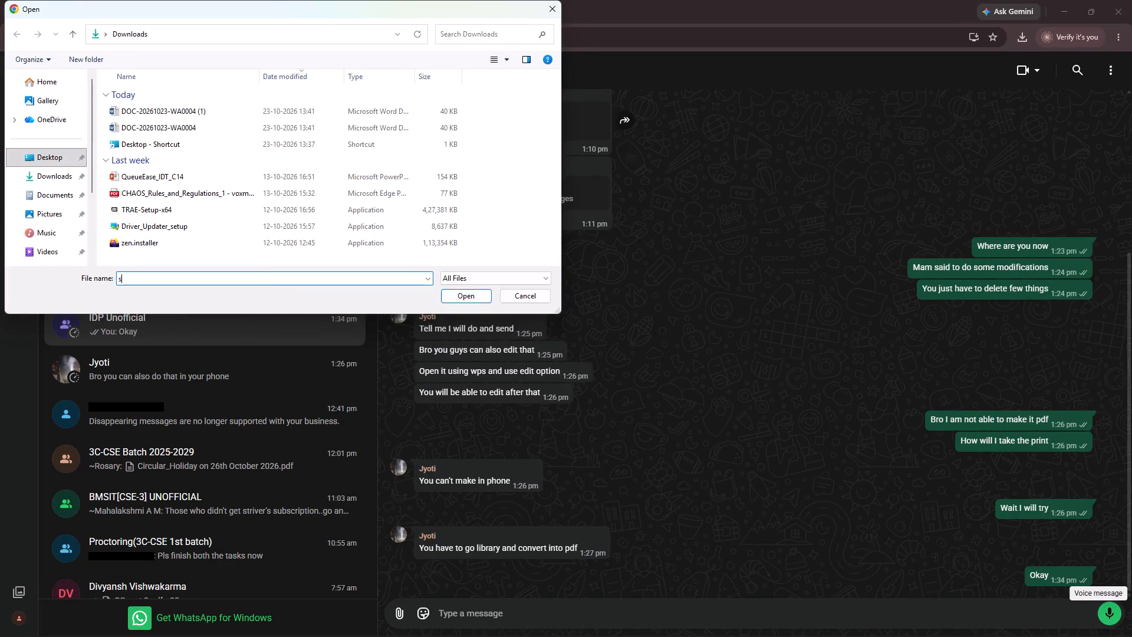
# Look for the file named "societal" among the Downloads files to attach it to the IDP Unofficial chat.
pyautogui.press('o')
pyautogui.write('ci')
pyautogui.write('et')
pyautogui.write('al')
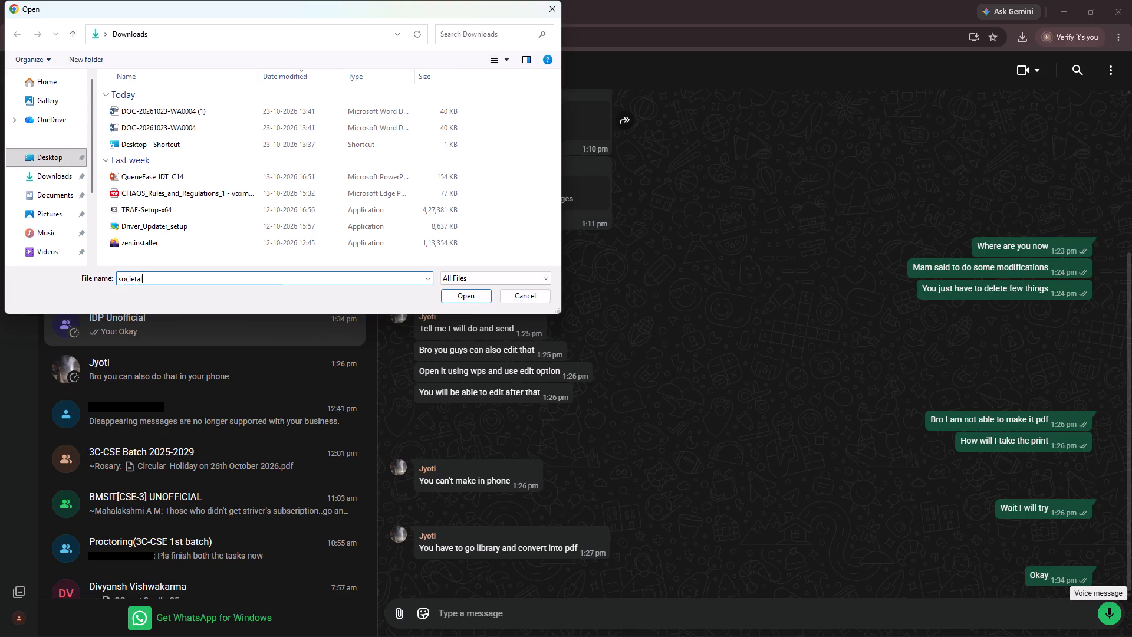
pyautogui.scroll(-8, 277, 205)
pyautogui.click(144, 115)
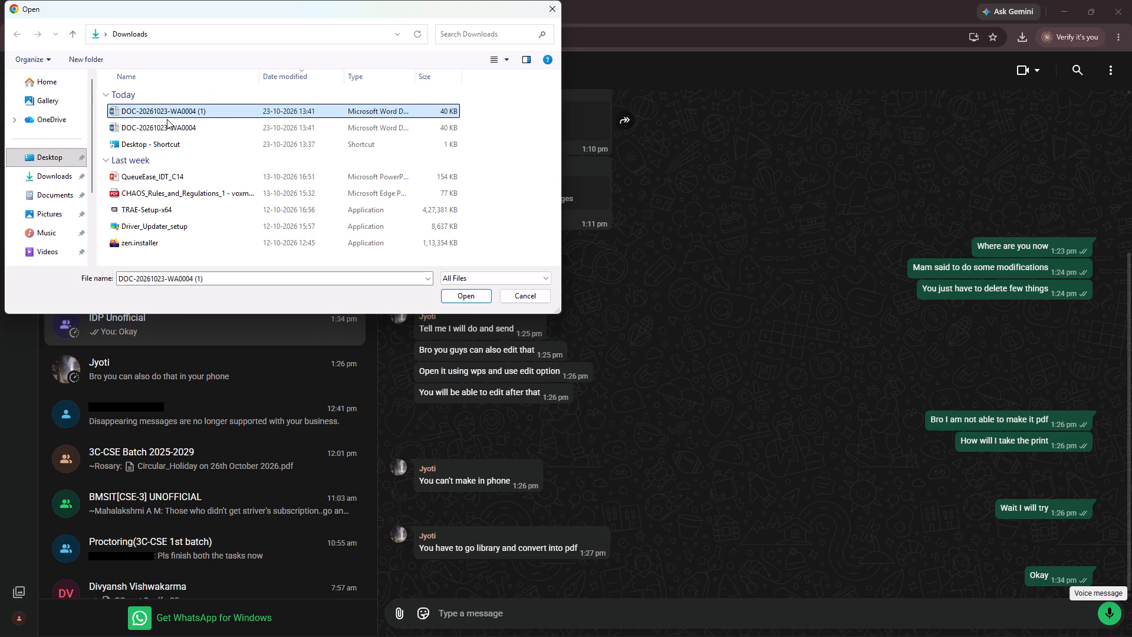
pyautogui.click(100, 91)
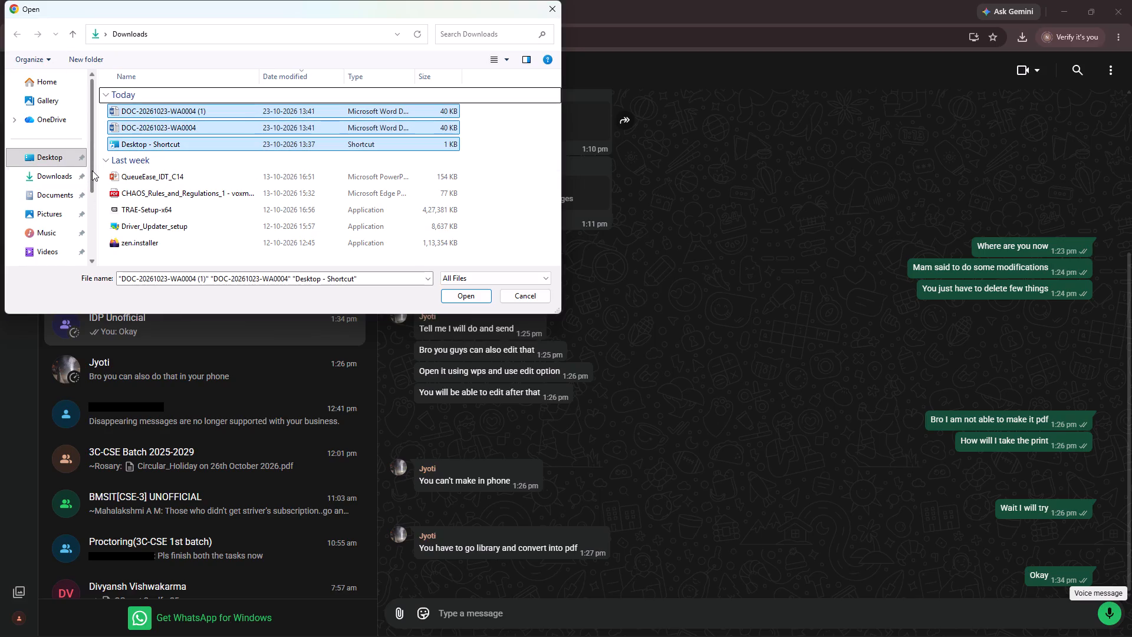
# Open the Desktop folder in the file picker to find the "societal synopsis" document for the IDP Unofficial chat.
pyautogui.click(92, 170)
pyautogui.moveTo(92, 166); pyautogui.dragTo(97, 127)
pyautogui.moveTo(97, 127); pyautogui.dragTo(99, 104)
pyautogui.click(74, 117)
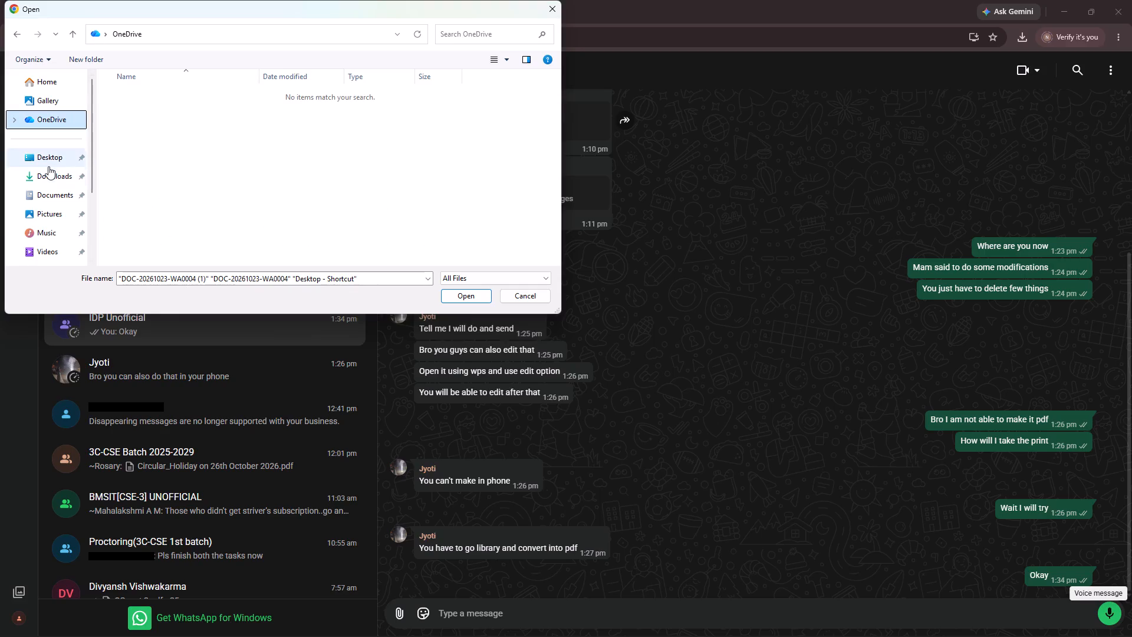
pyautogui.click(48, 165)
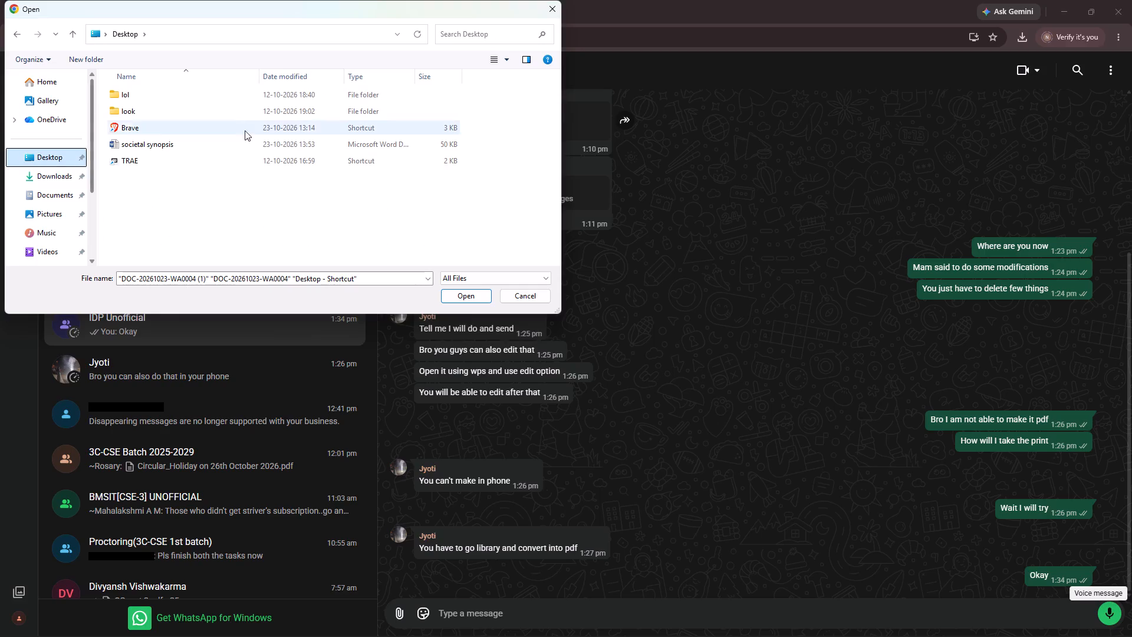
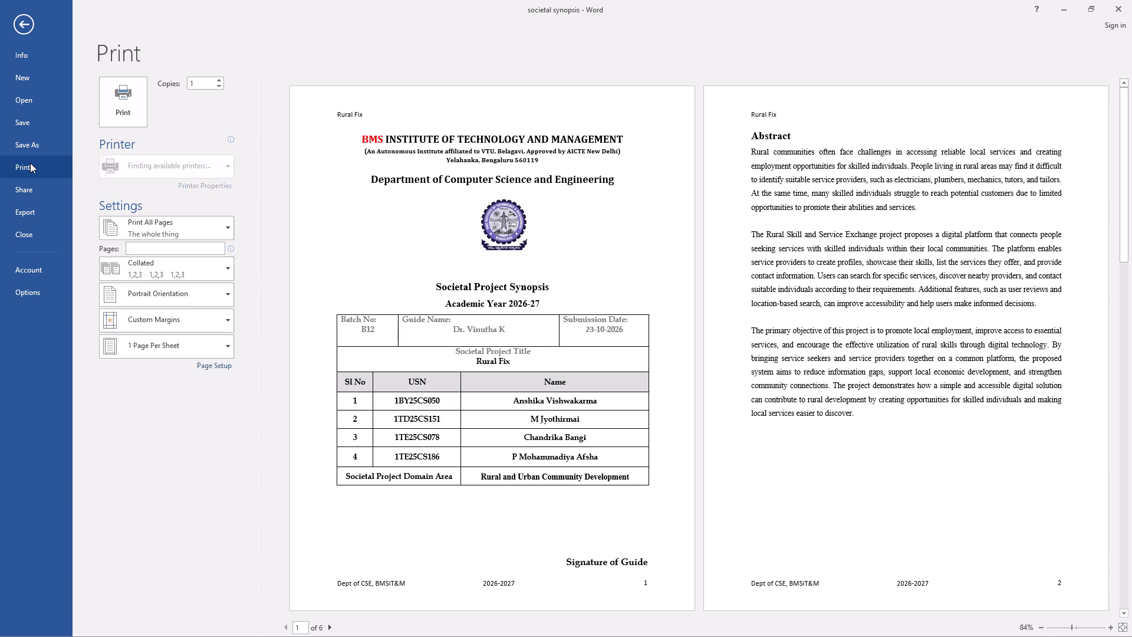
# Print the whole document to a PDF named "societal project synopsis" in the Desktop folder.
pyautogui.click(131, 106)
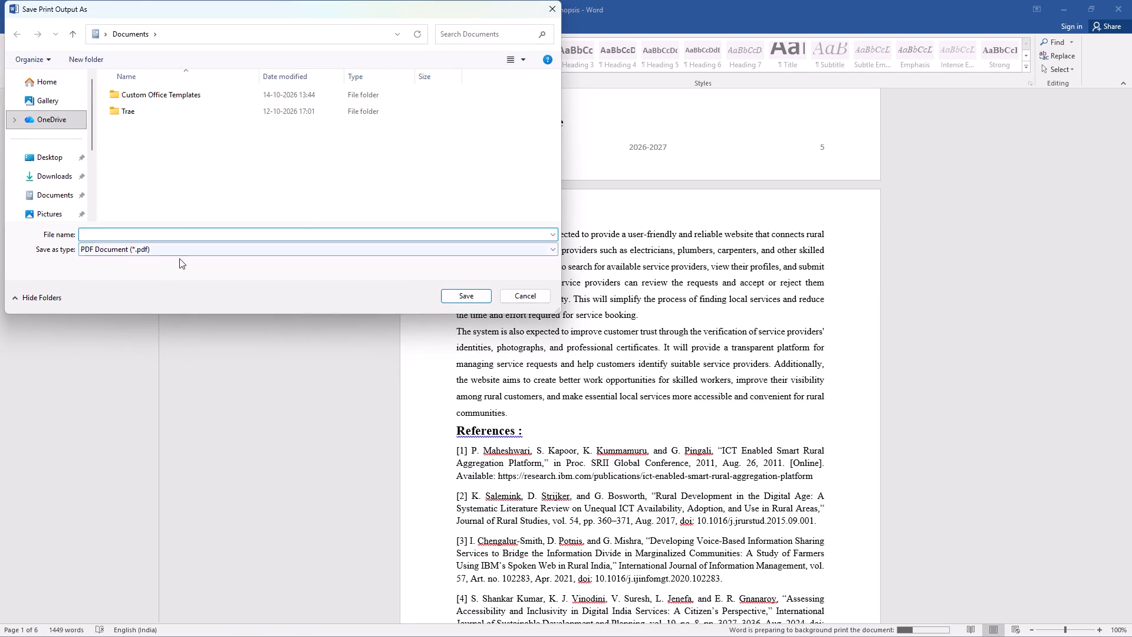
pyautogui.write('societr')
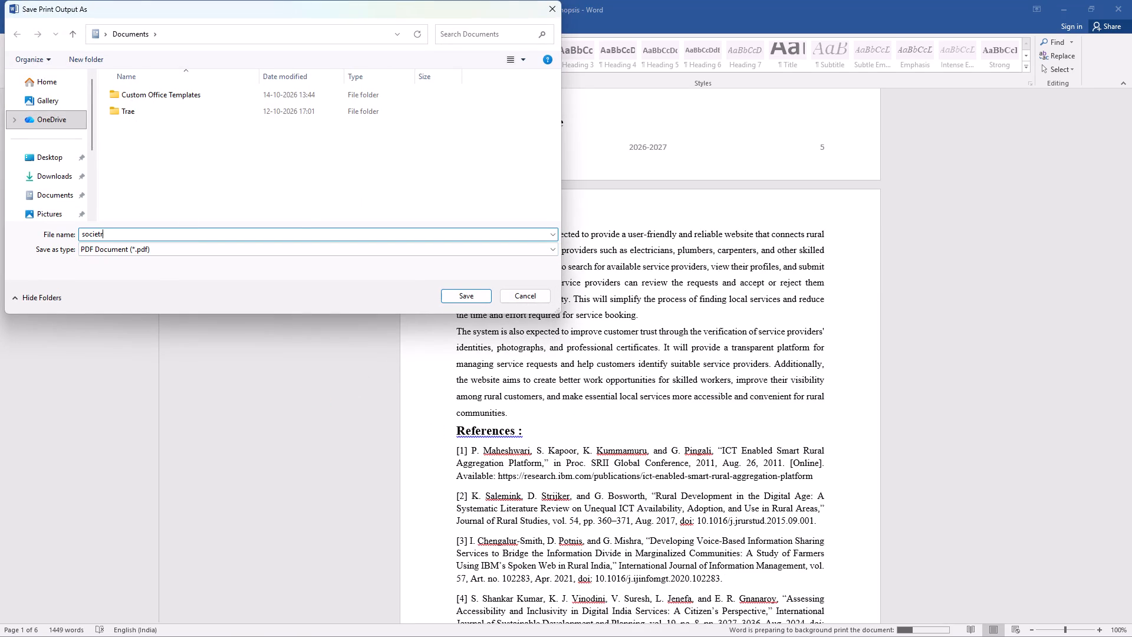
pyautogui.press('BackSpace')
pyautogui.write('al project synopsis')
pyautogui.click(28, 160)
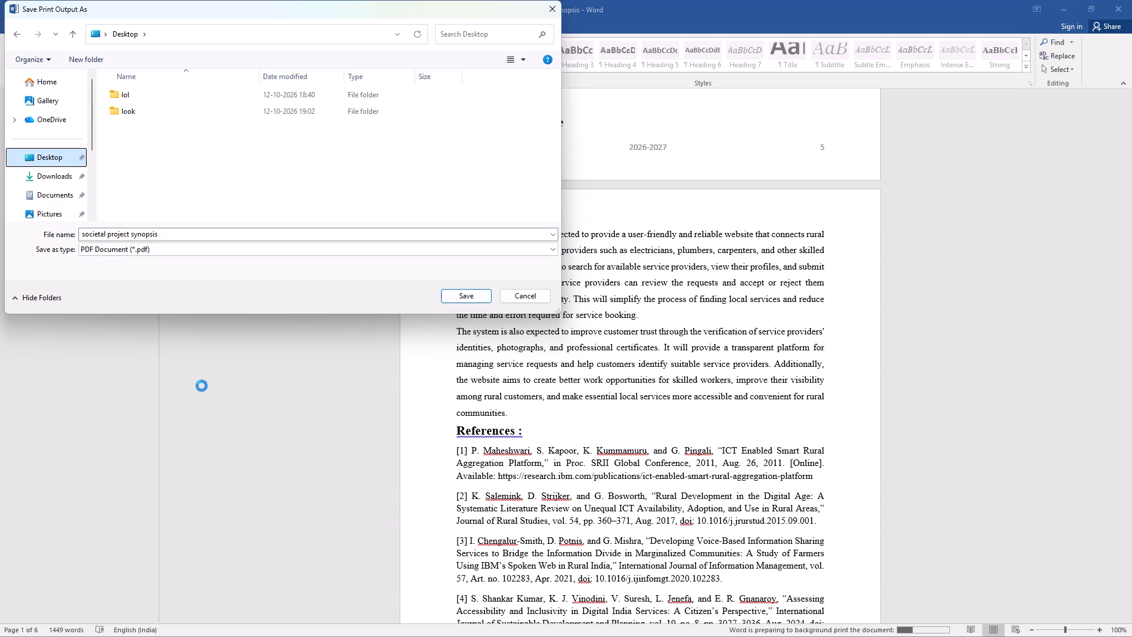
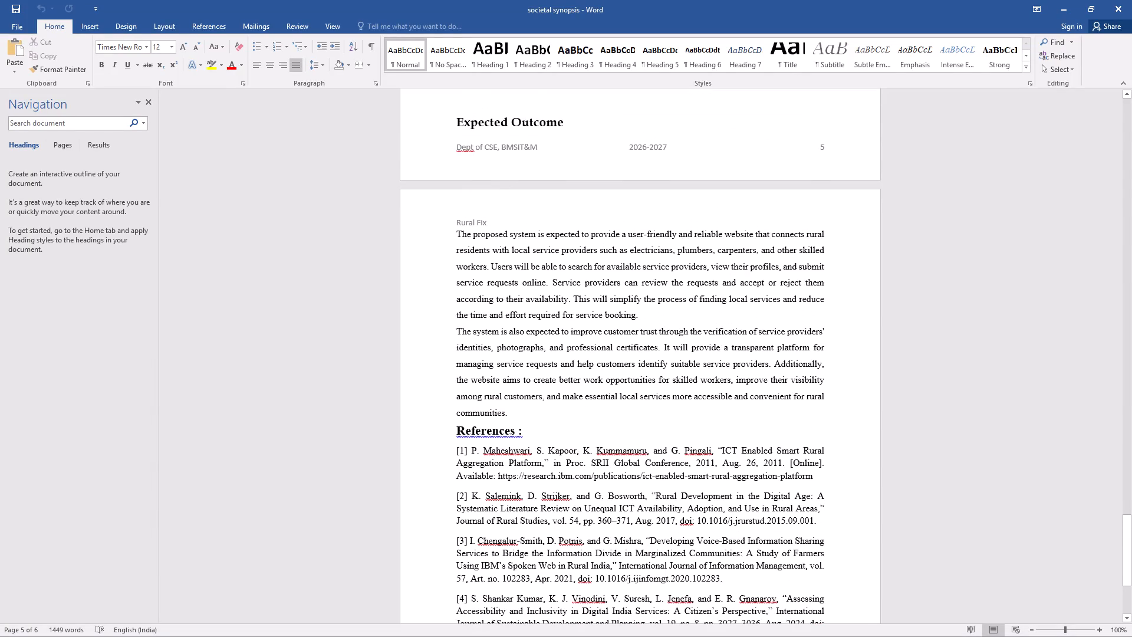
# Move the "Expected Outcome" heading from the end of page 5 to page 6, with a blank line above it.
pyautogui.press('Return')
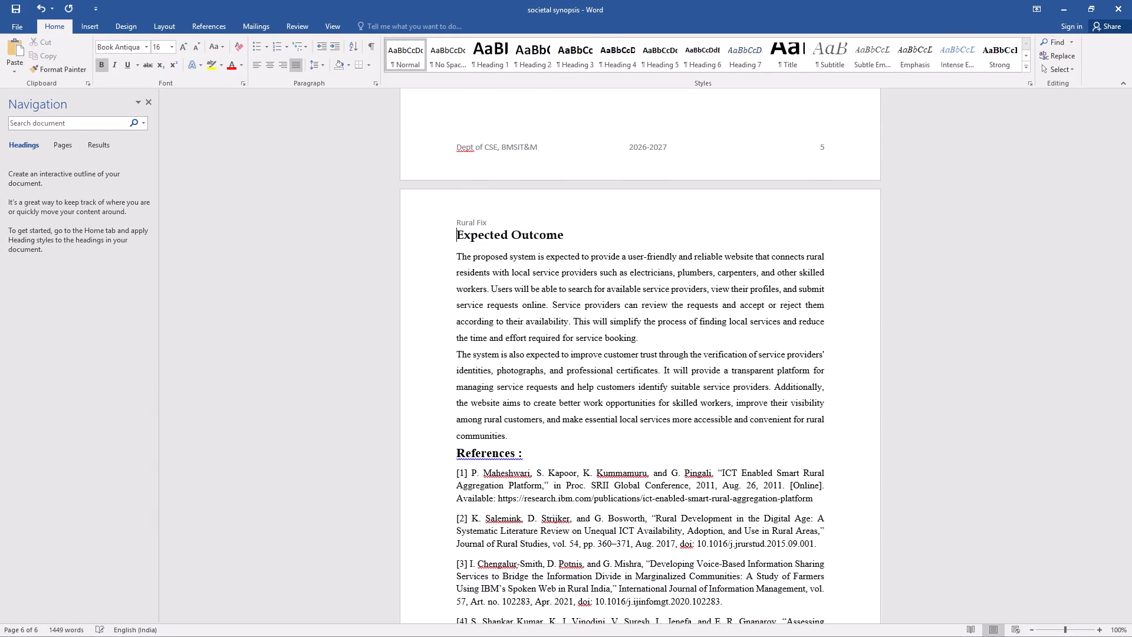
pyautogui.press('Return')
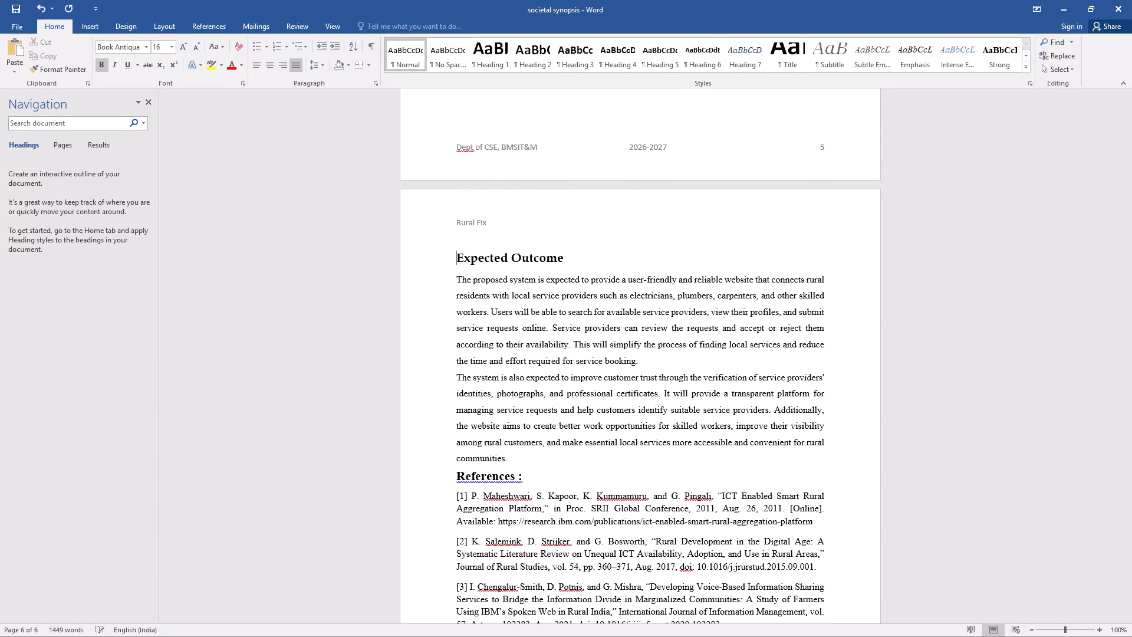
# Check the layout of the references and the preceding pages back to the "Objectives:" heading at the end of page 4.
pyautogui.scroll(-5, 412, 100)
pyautogui.scroll(-11, 605, 320)
pyautogui.scroll(6, 605, 321)
pyautogui.scroll(17, 605, 321)
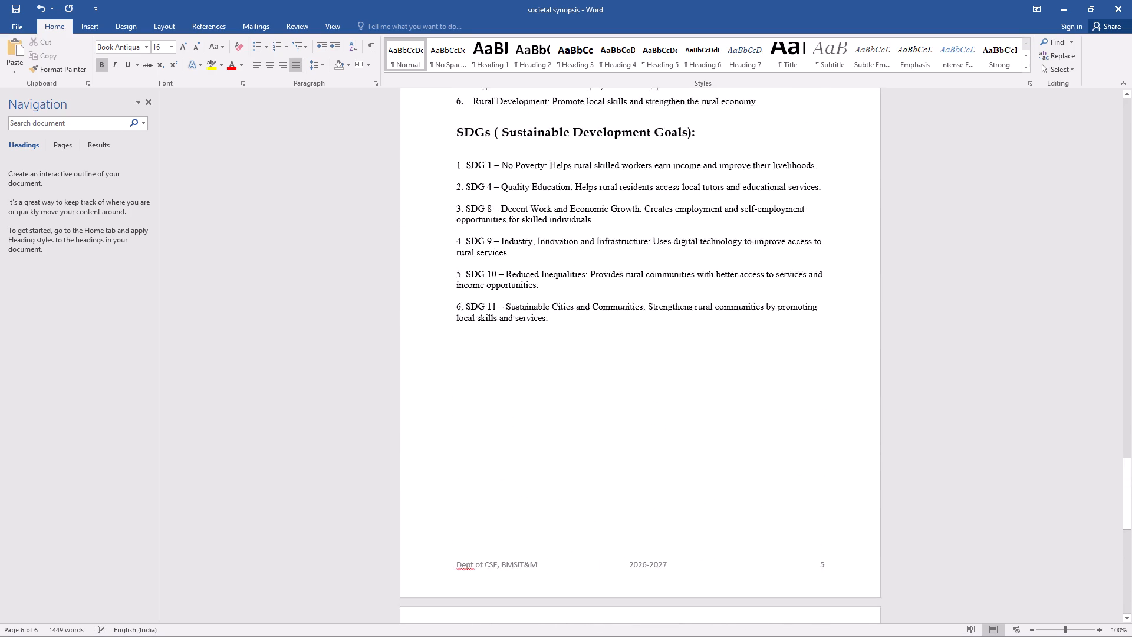
pyautogui.scroll(11, 605, 321)
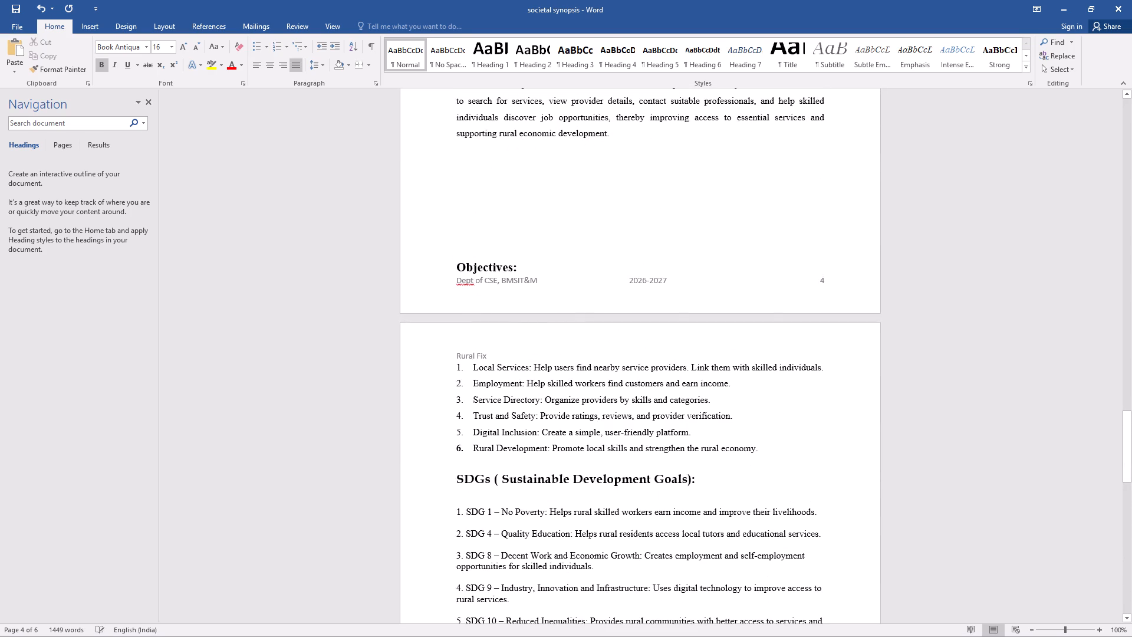
# Push the "Objectives:" heading onto the next page with its list by inserting two blank lines before it.
pyautogui.click(454, 264)
pyautogui.press('Return')
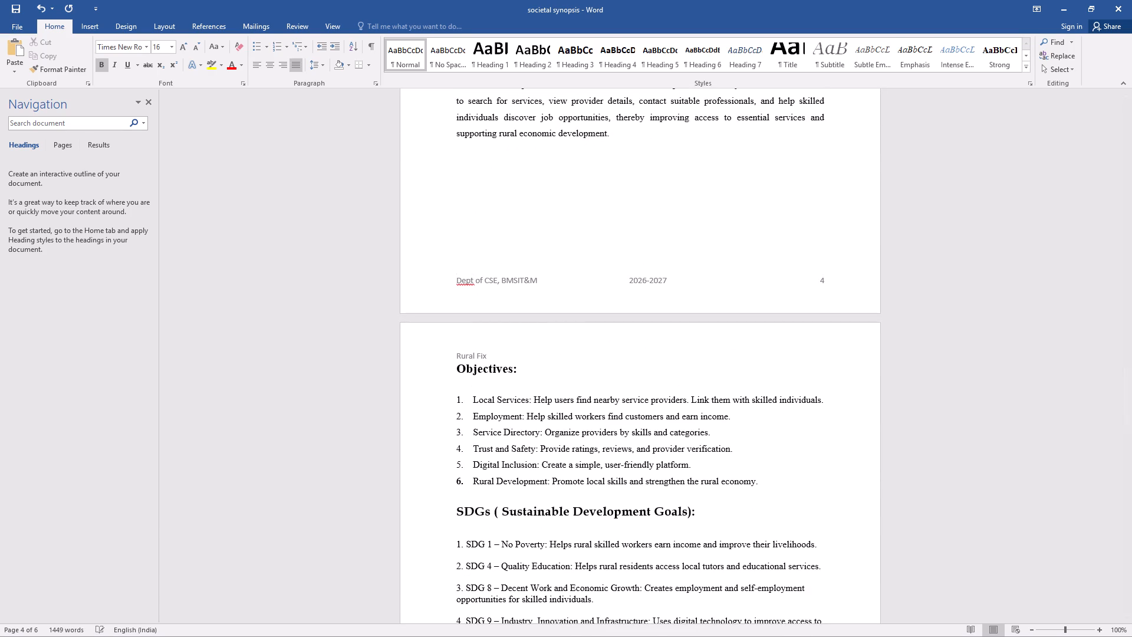
pyautogui.press('Return')
# Push the "Motivation:" heading onto the next page with its paragraph by inserting two blank lines before it.
pyautogui.scroll(8, 454, 264)
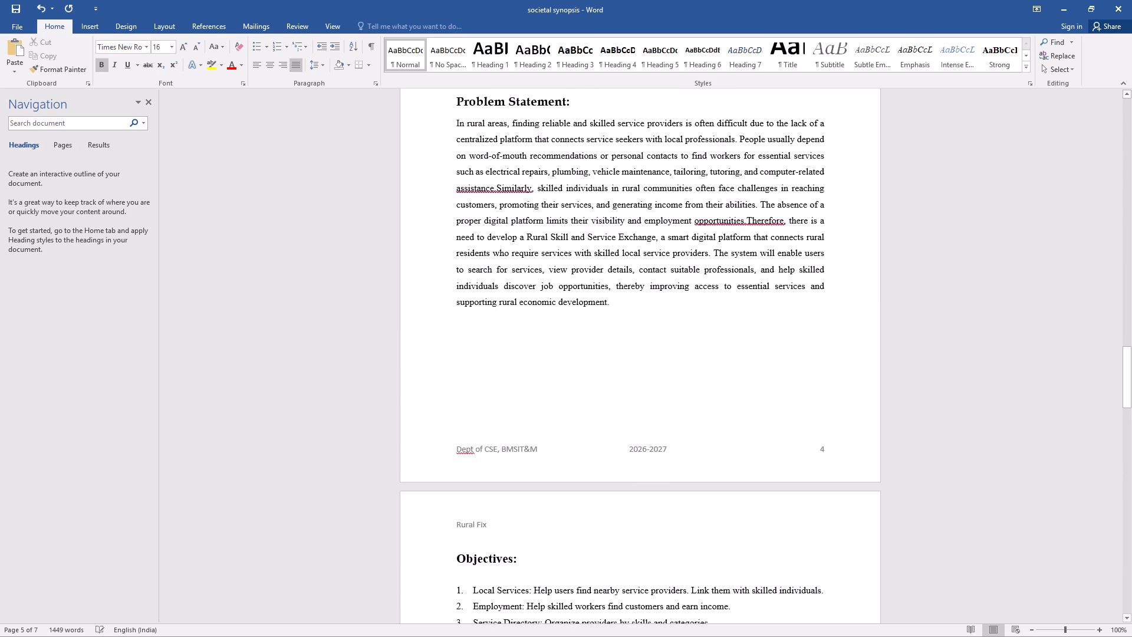
pyautogui.scroll(16, 454, 264)
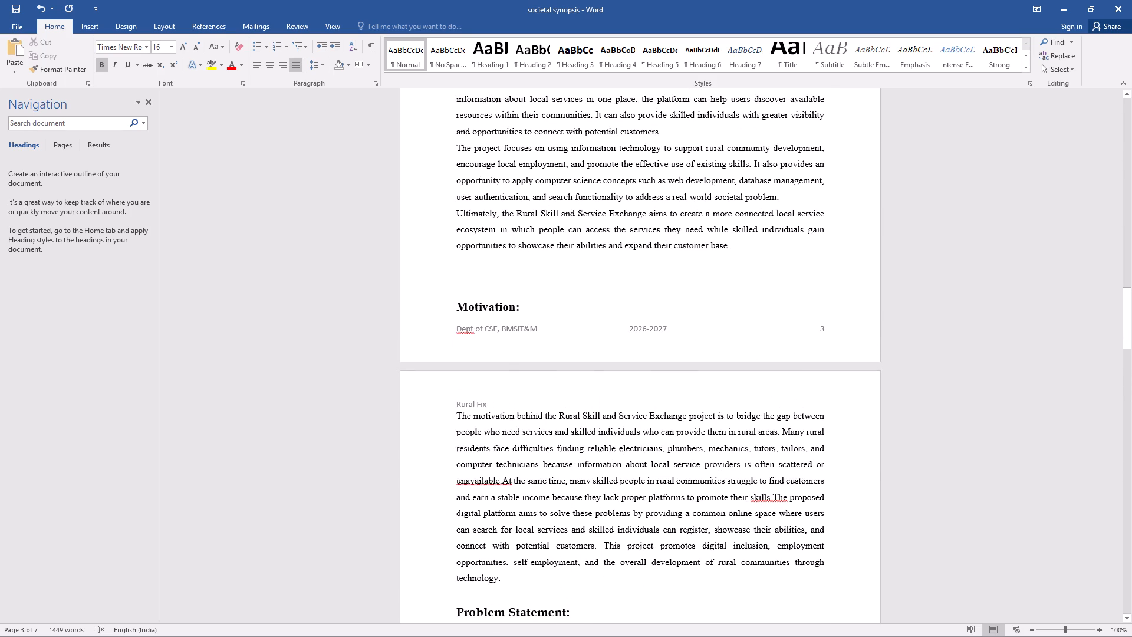
pyautogui.click(452, 300)
pyautogui.press('Return')
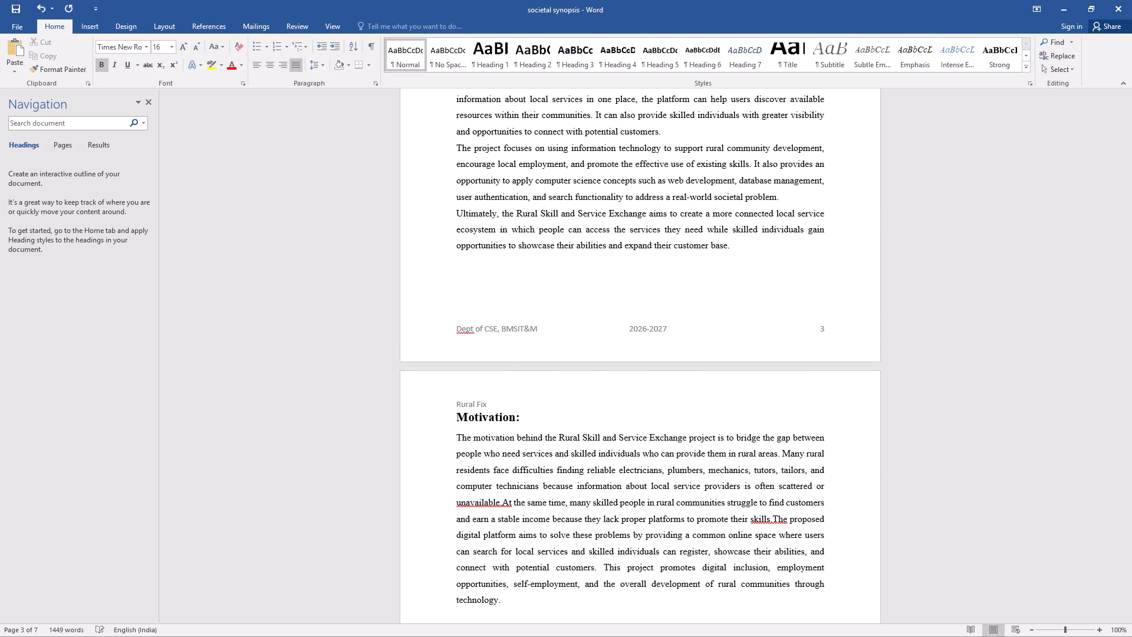
pyautogui.press('Return')
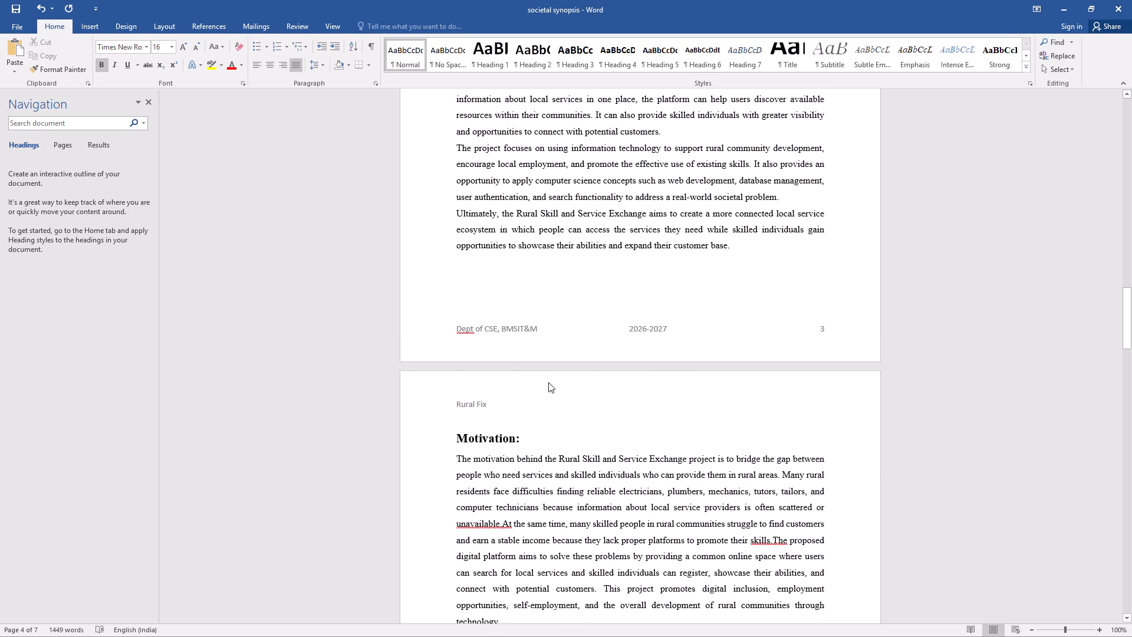
# Insert a blank line above the "Introduction:" heading to separate it from the page header.
pyautogui.scroll(19, 554, 399)
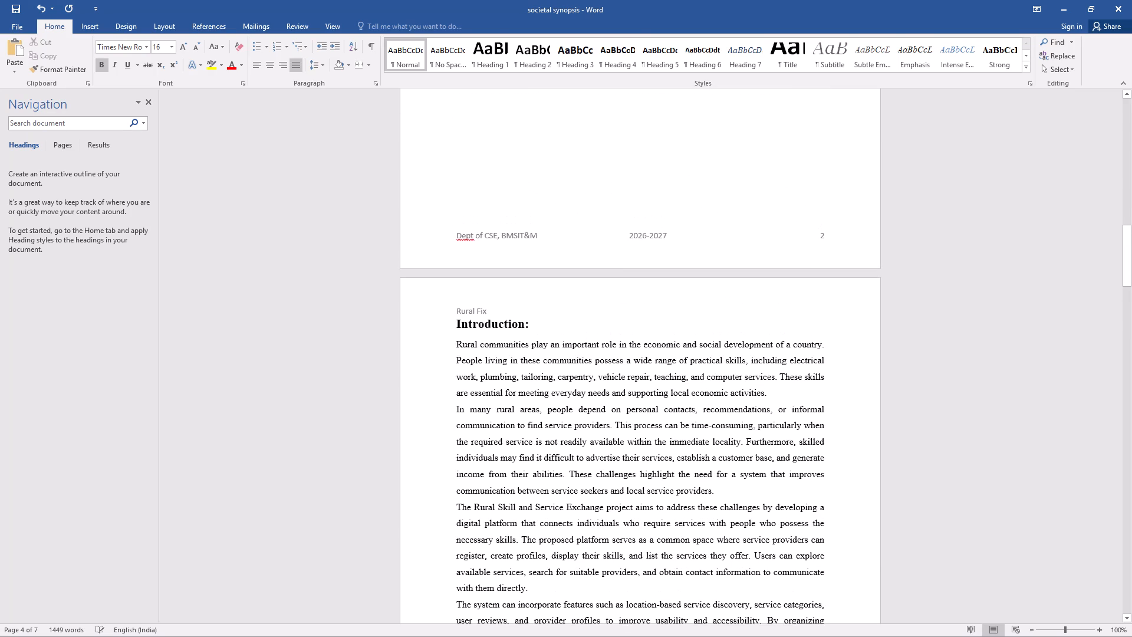
pyautogui.click(455, 323)
pyautogui.press('Return')
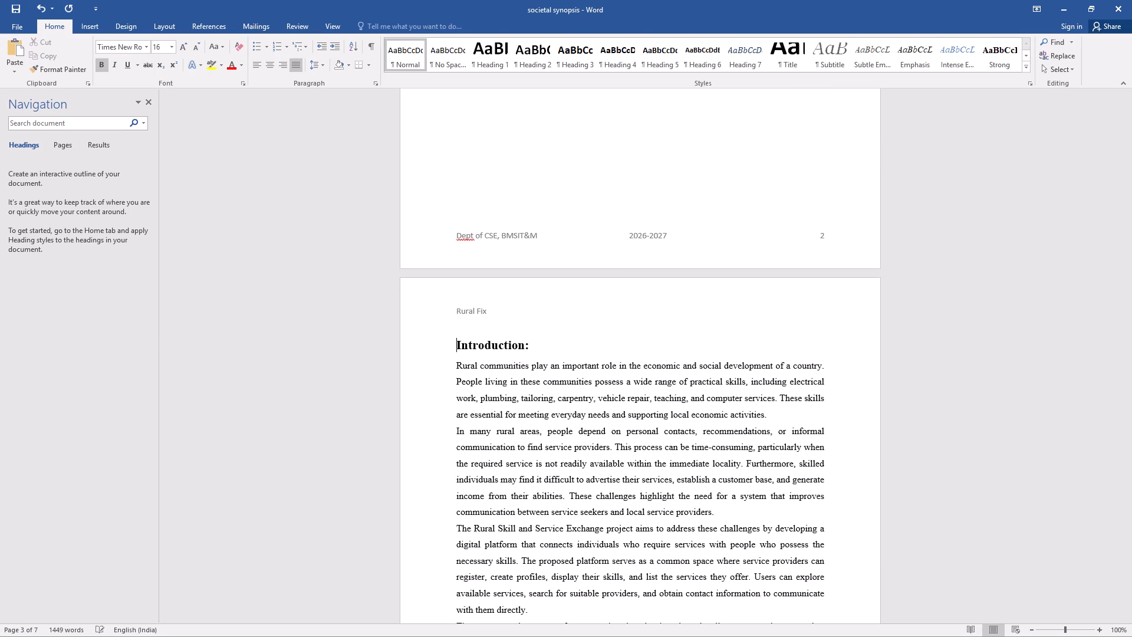
# Check the earlier pages back to the cover page and save the societal synopsis document.
pyautogui.scroll(20, 455, 323)
pyautogui.scroll(6, 455, 323)
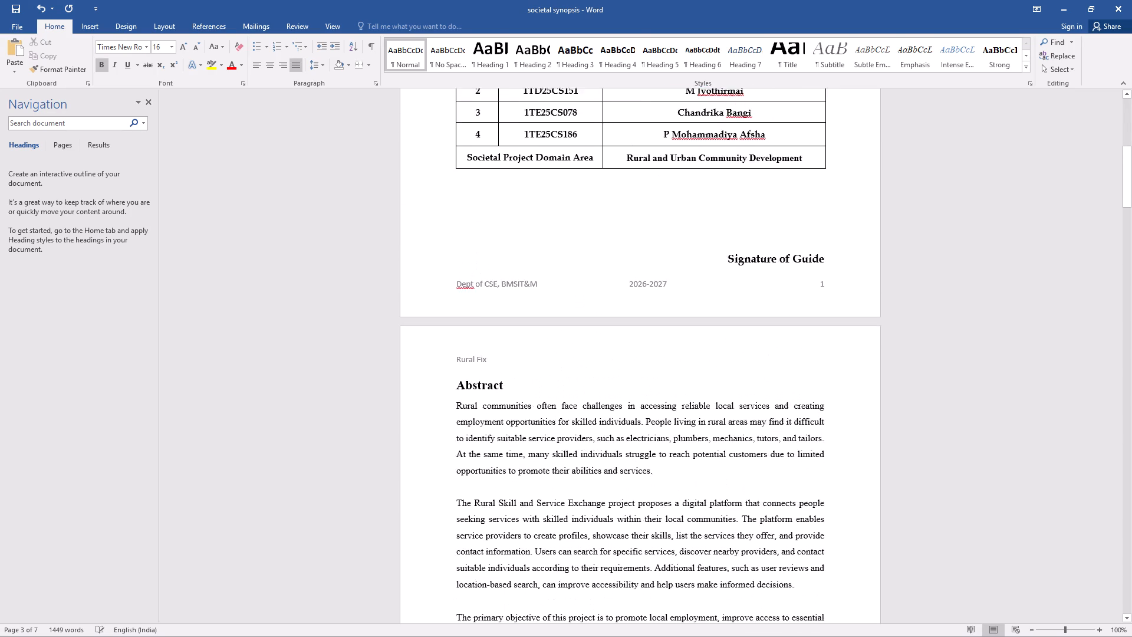
pyautogui.scroll(17, 455, 323)
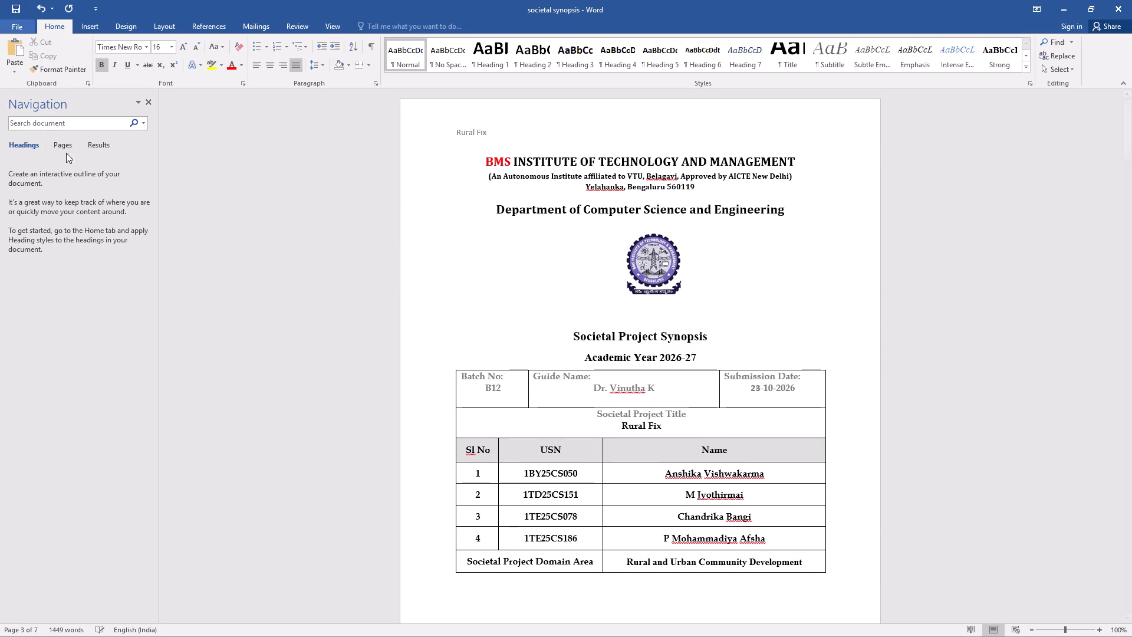
pyautogui.scroll(6, 450, 409)
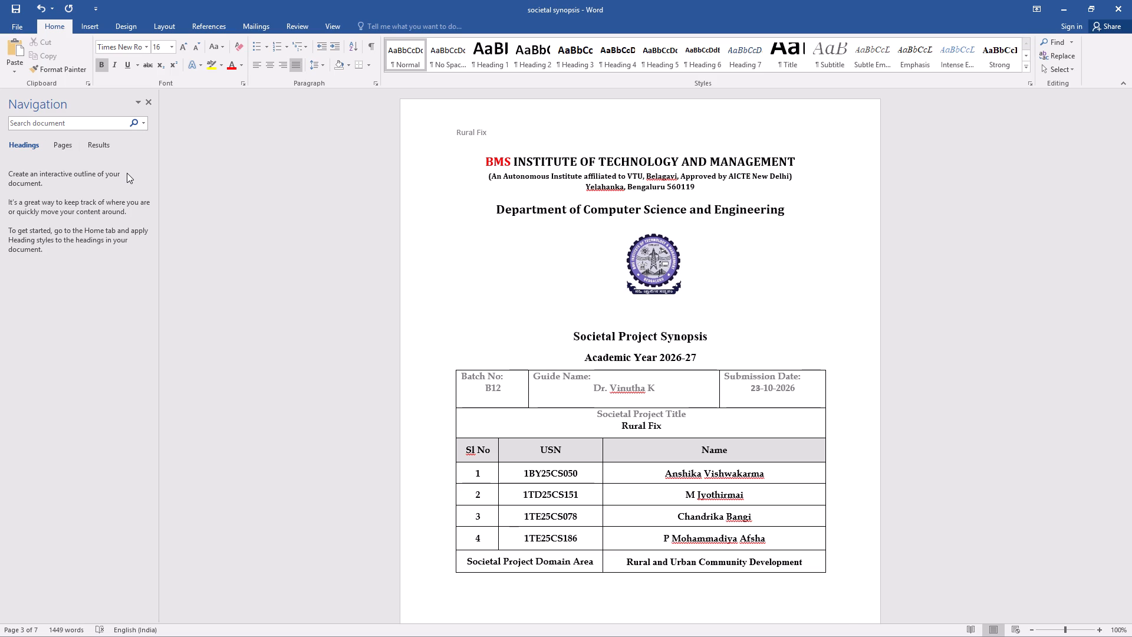
pyautogui.hotkey('ctrl', 's')
pyautogui.hotkey('ctrl', 's')
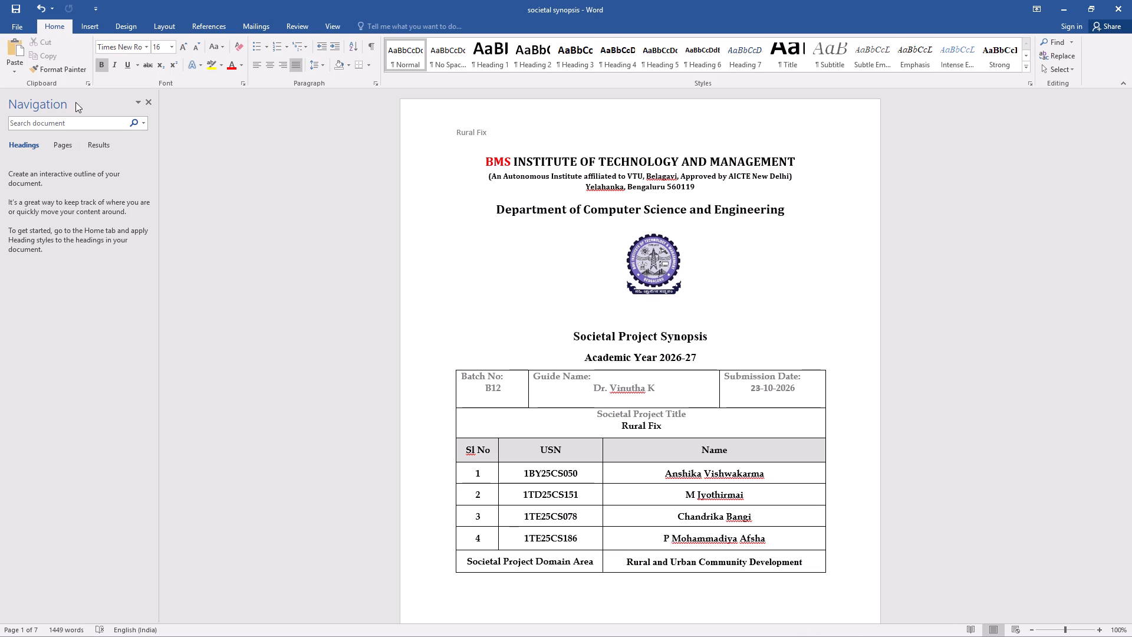
# Print the document with Microsoft Print to PDF, naming the output "societal correct" in the Desktop folder.
pyautogui.click(17, 27)
pyautogui.click(38, 146)
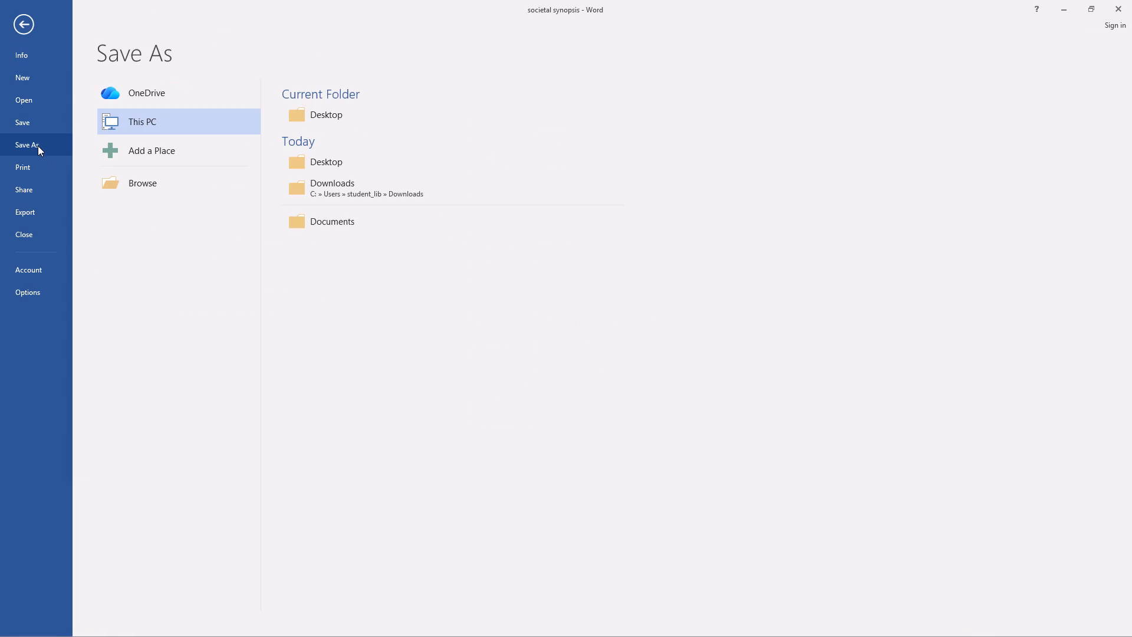
pyautogui.click(35, 168)
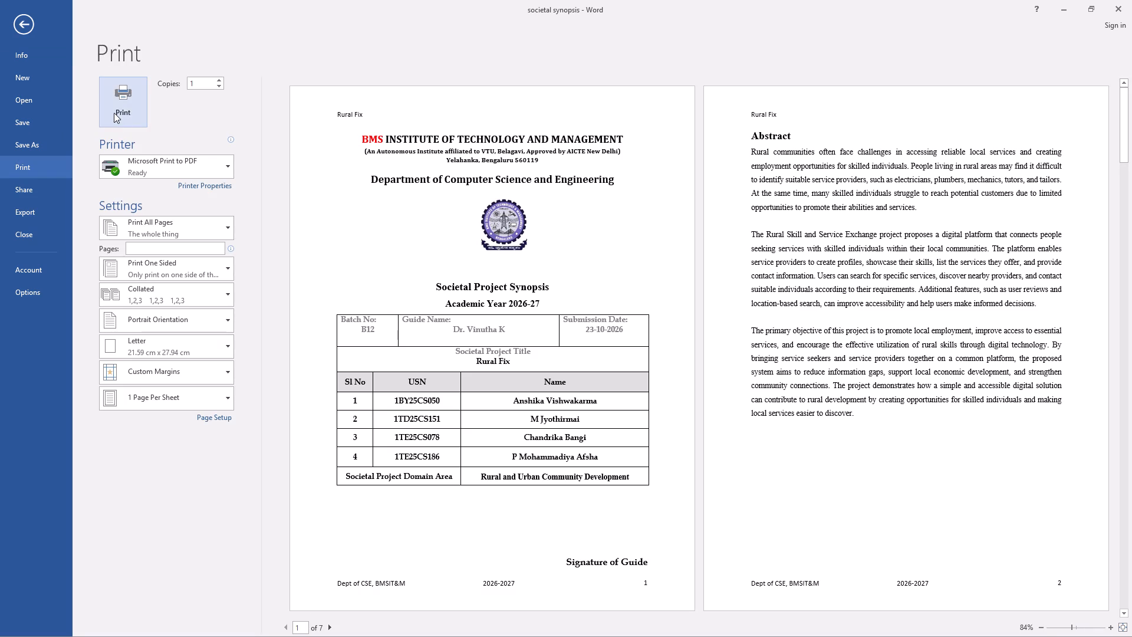
pyautogui.click(114, 112)
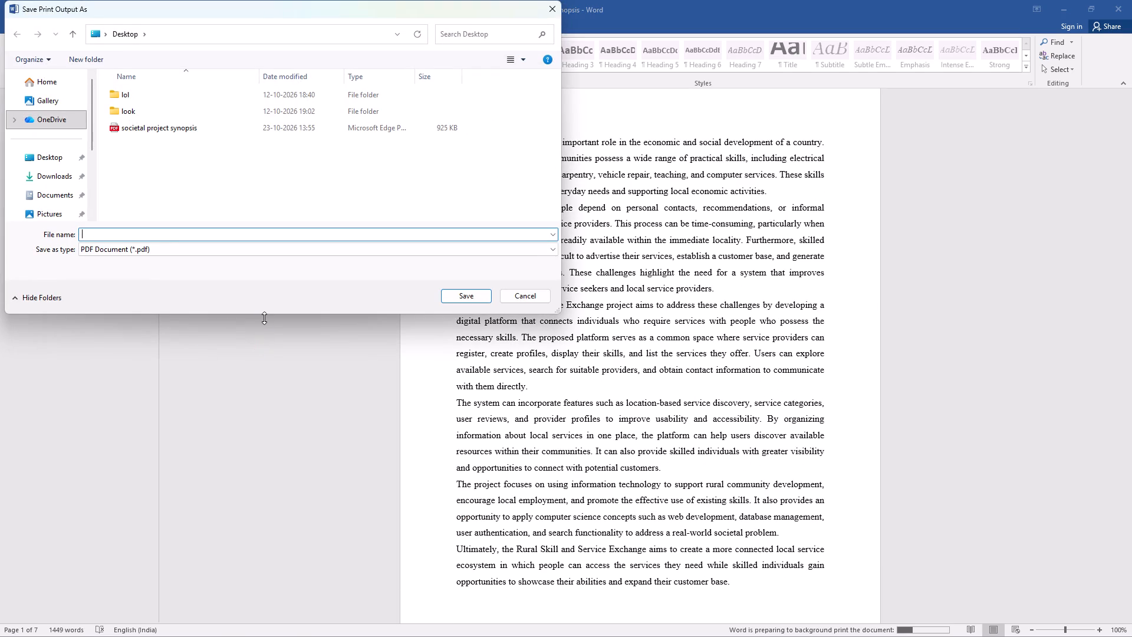
pyautogui.write('societal correct')
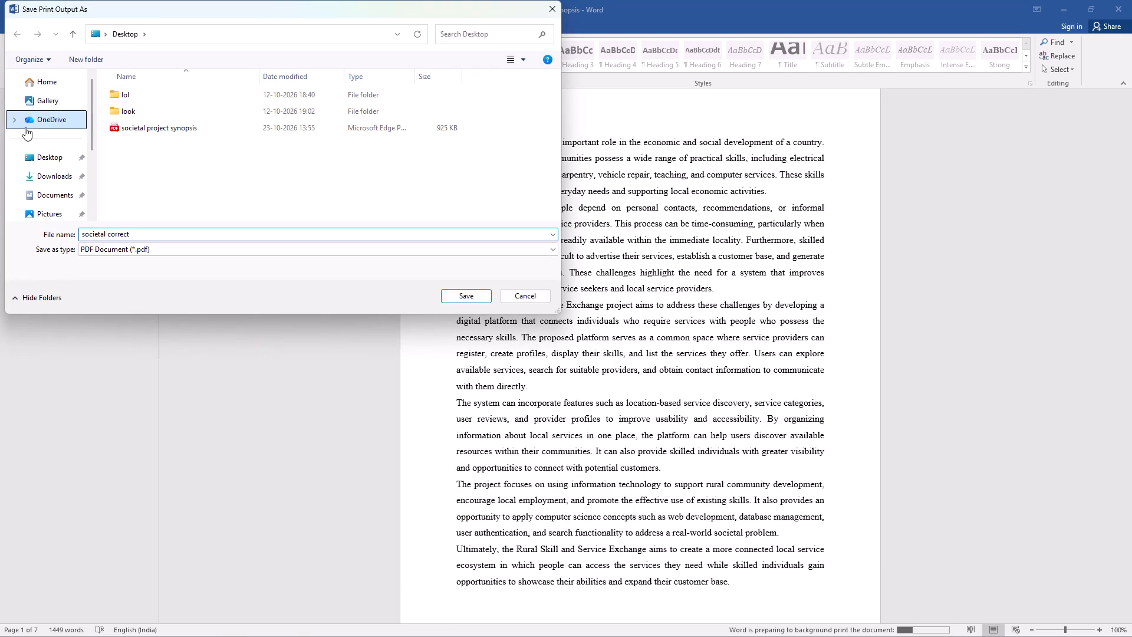
pyautogui.click(38, 157)
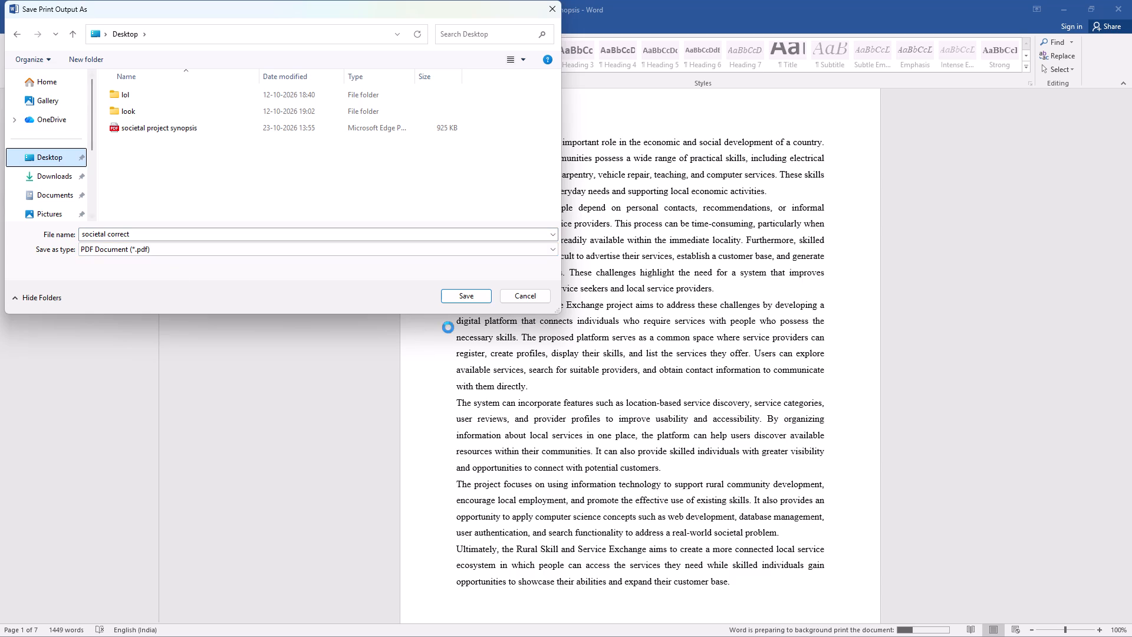
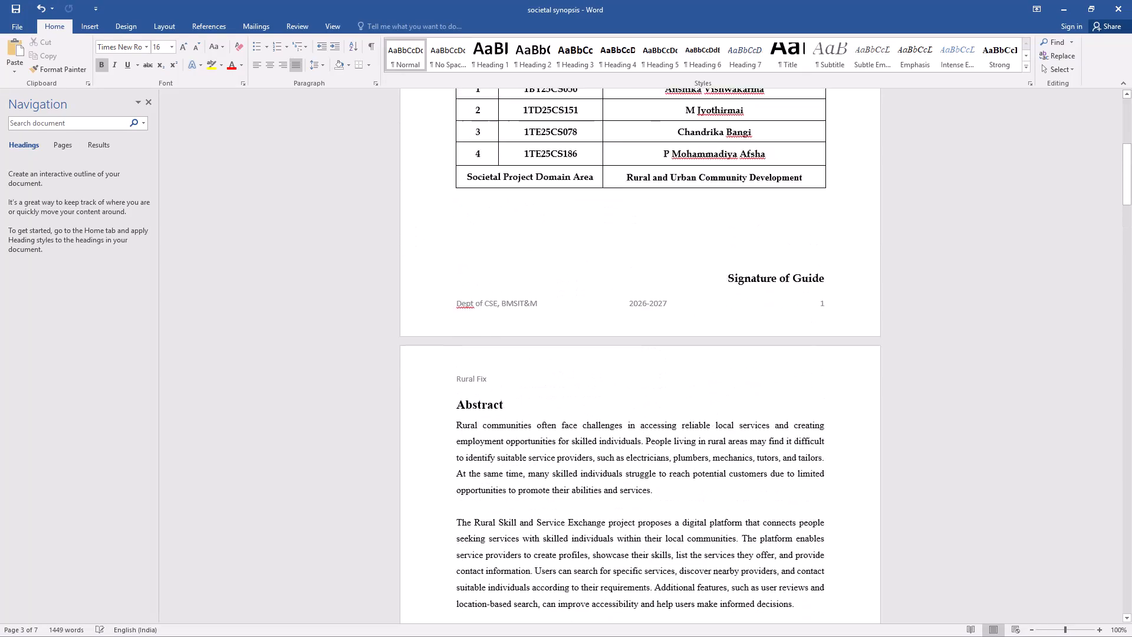
# Reduce the gap above the "Motivation:" heading to a single blank line below the page header.
pyautogui.scroll(4, 416, 226)
pyautogui.scroll(-20, 416, 226)
pyautogui.scroll(-8, 416, 226)
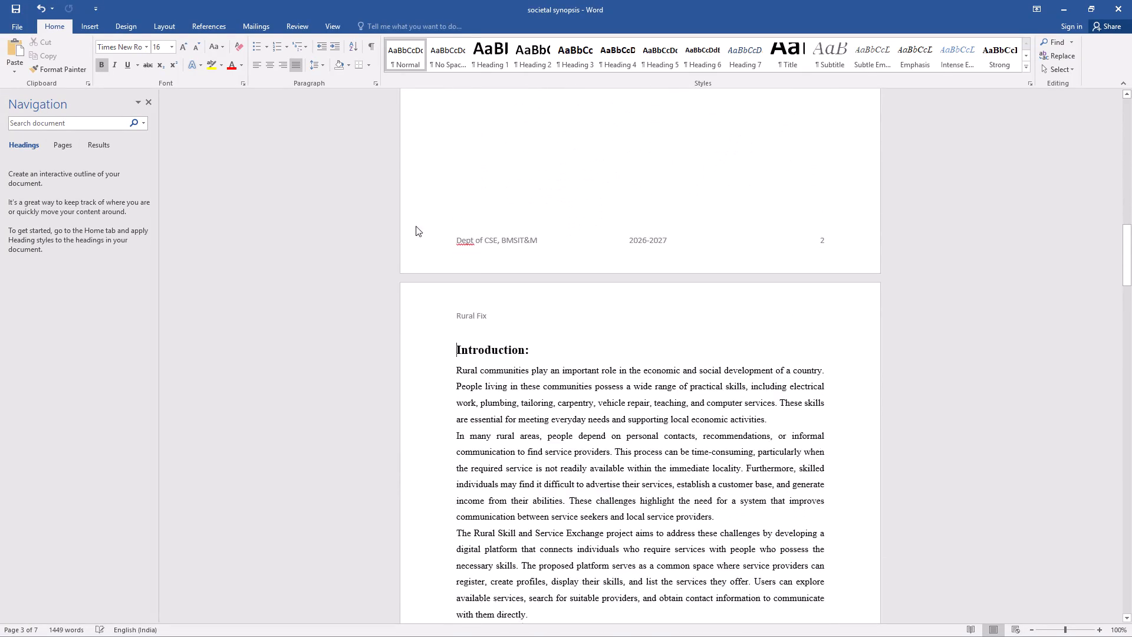
pyautogui.scroll(-20, 416, 226)
pyautogui.scroll(-5, 416, 226)
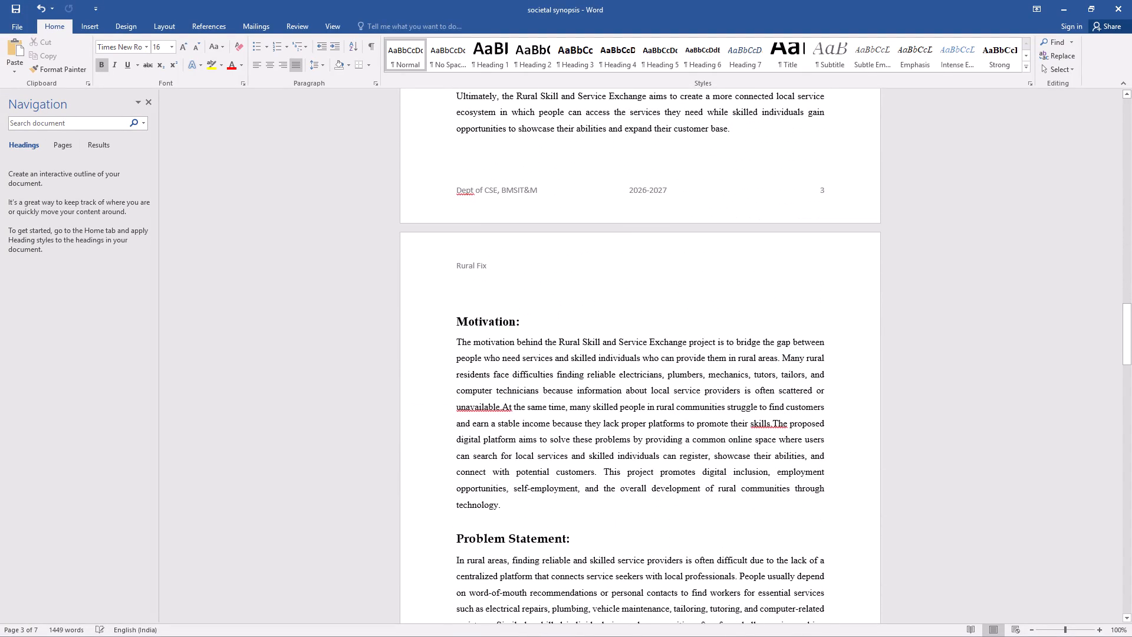
pyautogui.click(458, 320)
pyautogui.press('BackSpace')
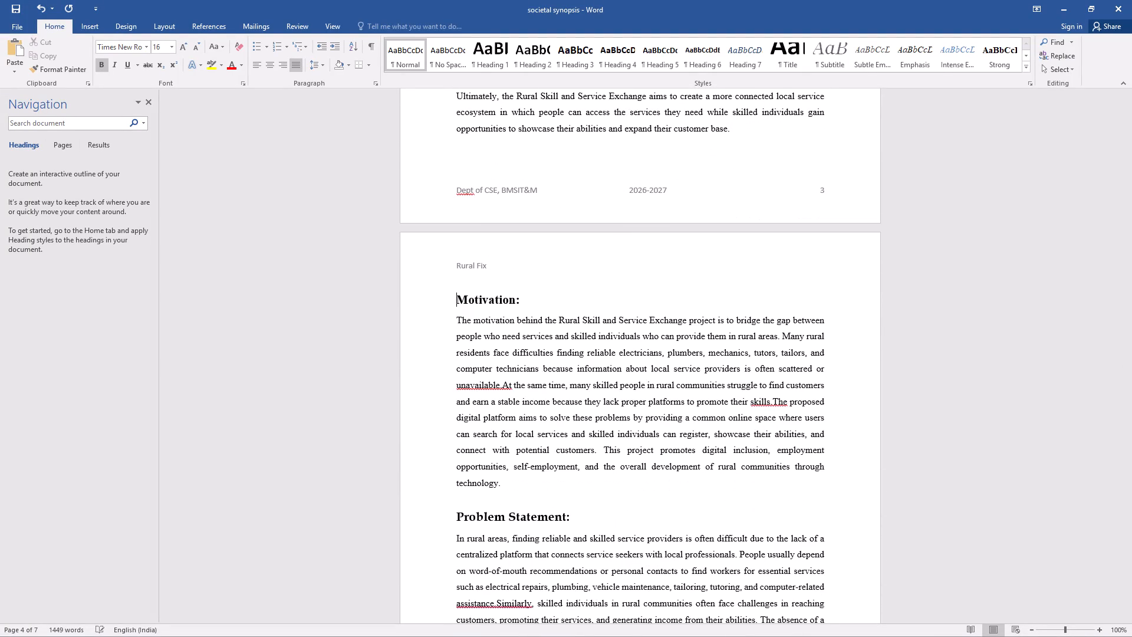
pyautogui.press('BackSpace')
pyautogui.press('Return')
# Remove the extra blank lines above the "Objectives:" heading, leaving one blank line below the page header.
pyautogui.scroll(-12, 460, 319)
pyautogui.scroll(-5, 492, 396)
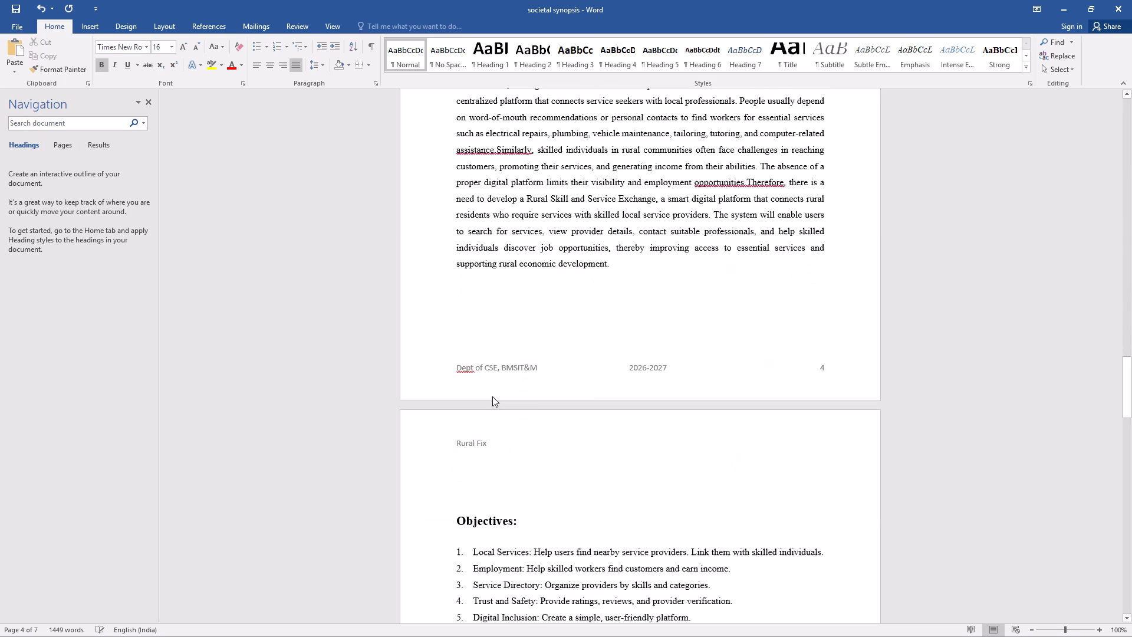
pyautogui.scroll(-4, 488, 435)
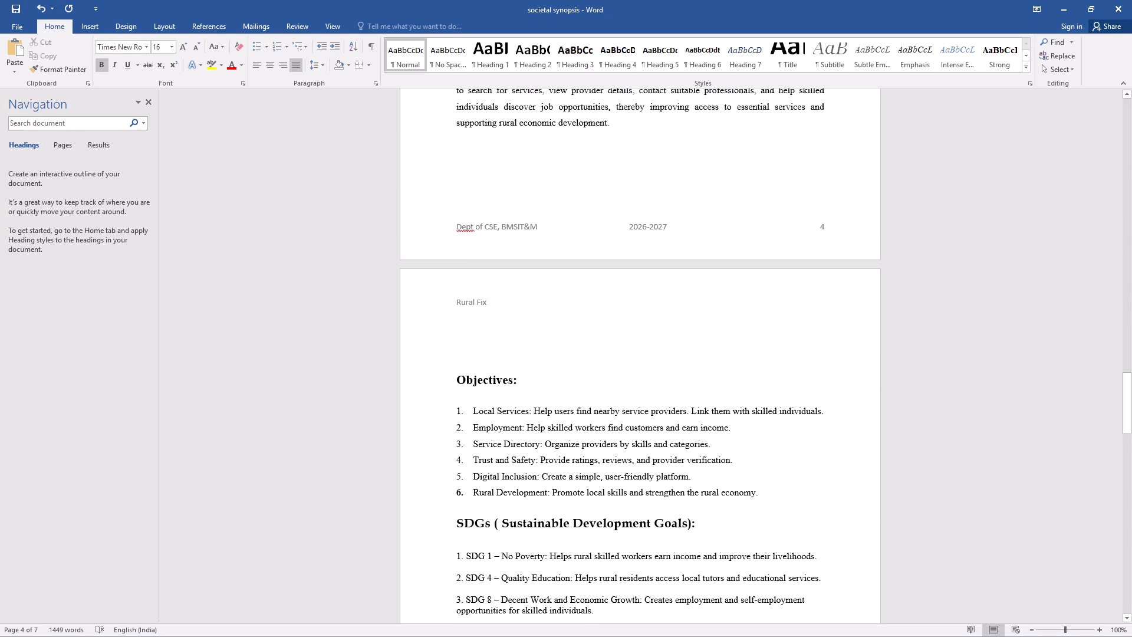
pyautogui.click(454, 380)
pyautogui.press('BackSpace')
pyautogui.press('BackSpace')
pyautogui.press('BackSpace')
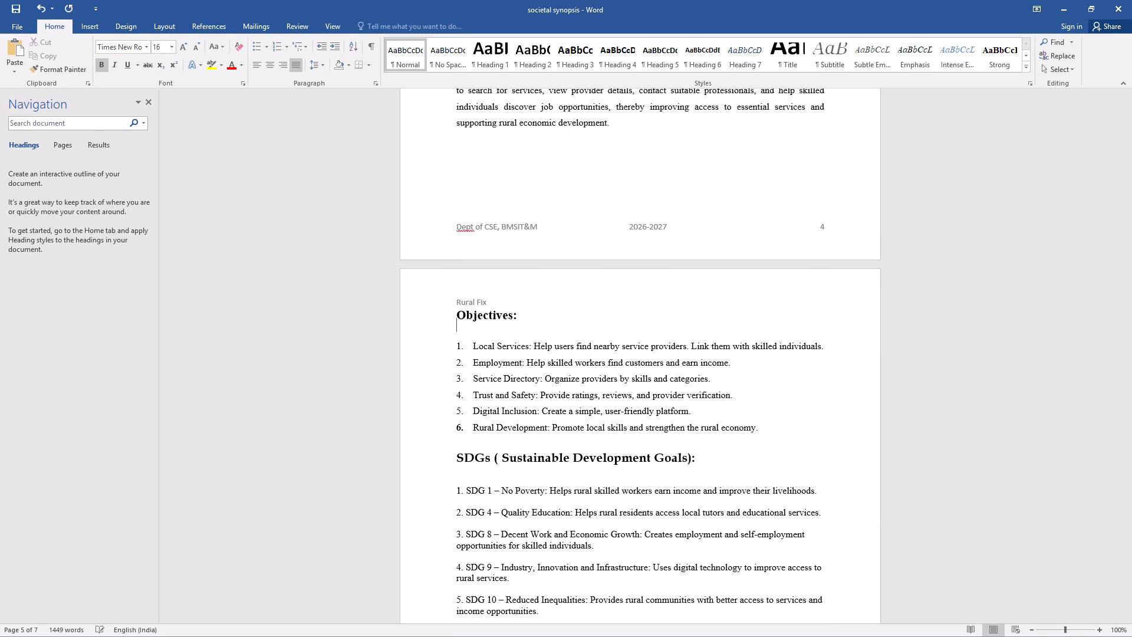
pyautogui.press('Return')
# Remove the extra blank lines above the "Expected Outcome" heading, leaving one blank line below the page header.
pyautogui.scroll(-7, 454, 380)
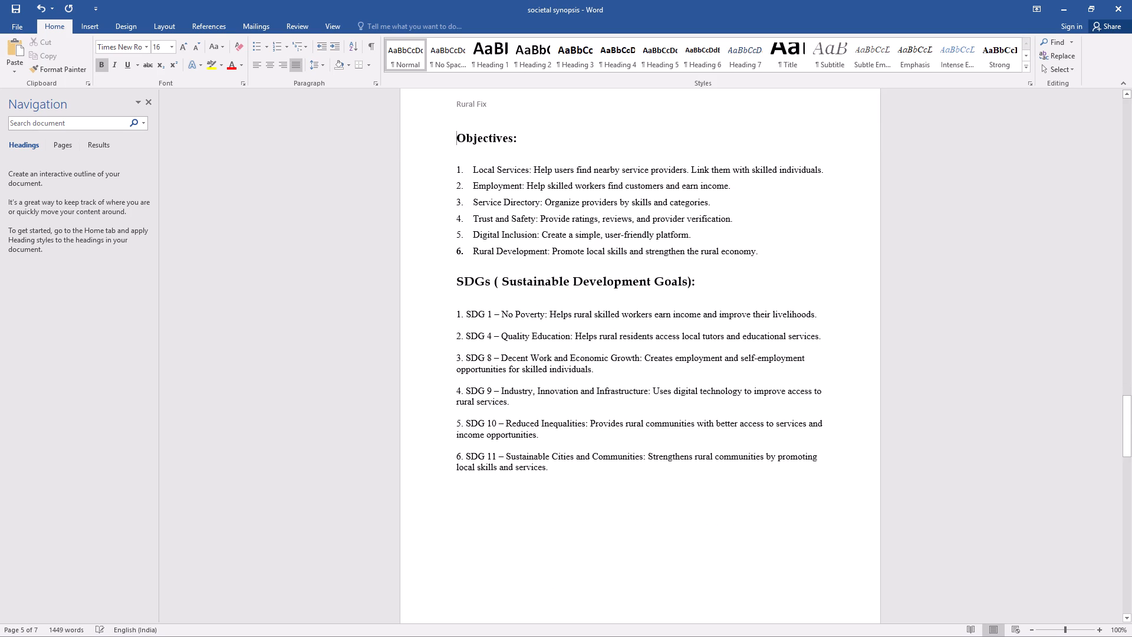
pyautogui.scroll(-19, 535, 475)
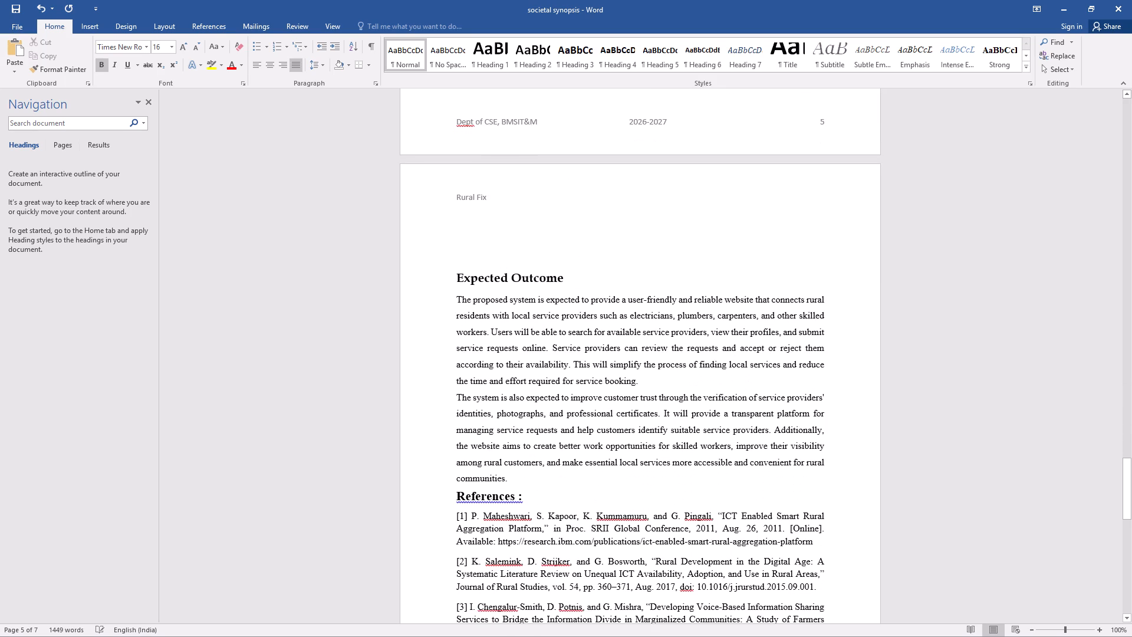
pyautogui.click(455, 278)
pyautogui.press('BackSpace')
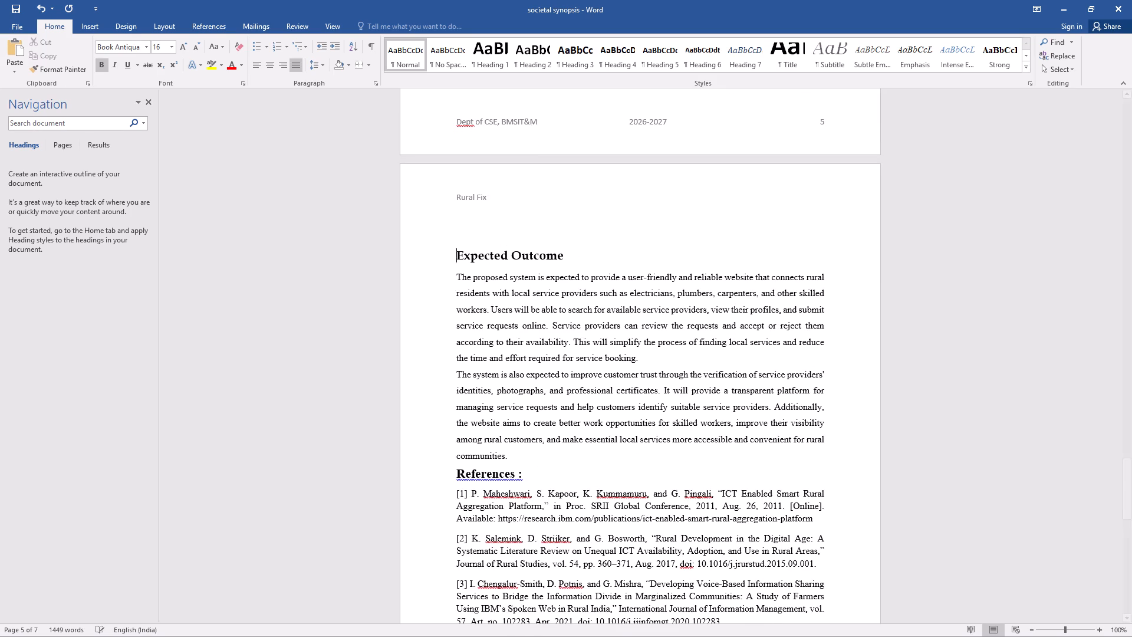
pyautogui.press('BackSpace')
pyautogui.press('BackSpace')
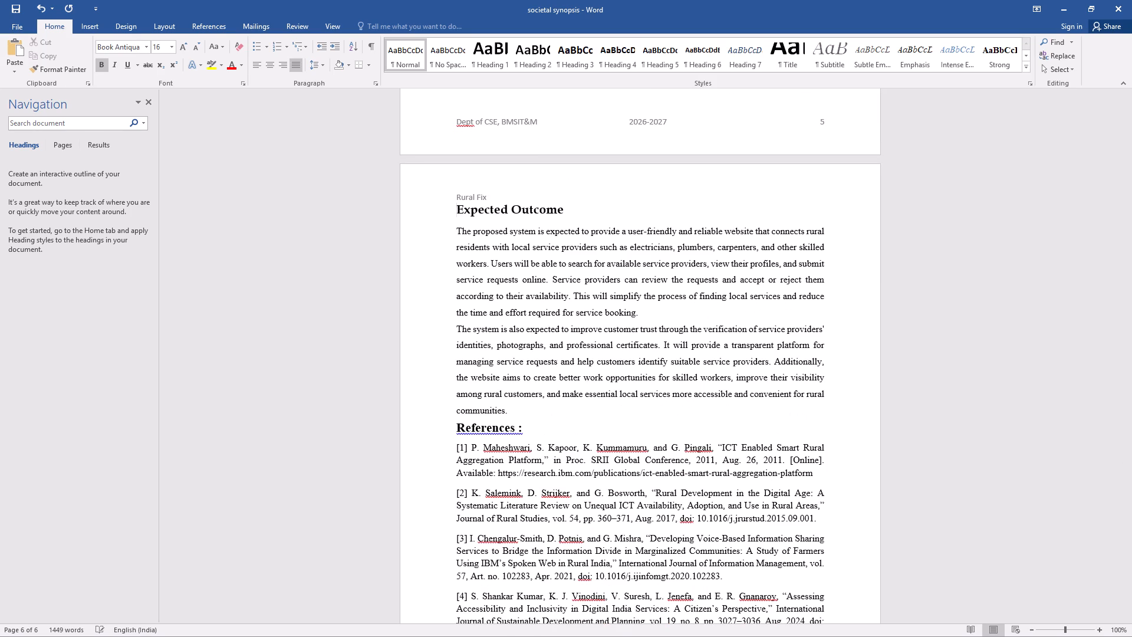
pyautogui.press('Return')
# Push the "References :" heading and its entries onto a new page by inserting blank lines, leaving one blank line above the heading.
pyautogui.scroll(-5, 455, 278)
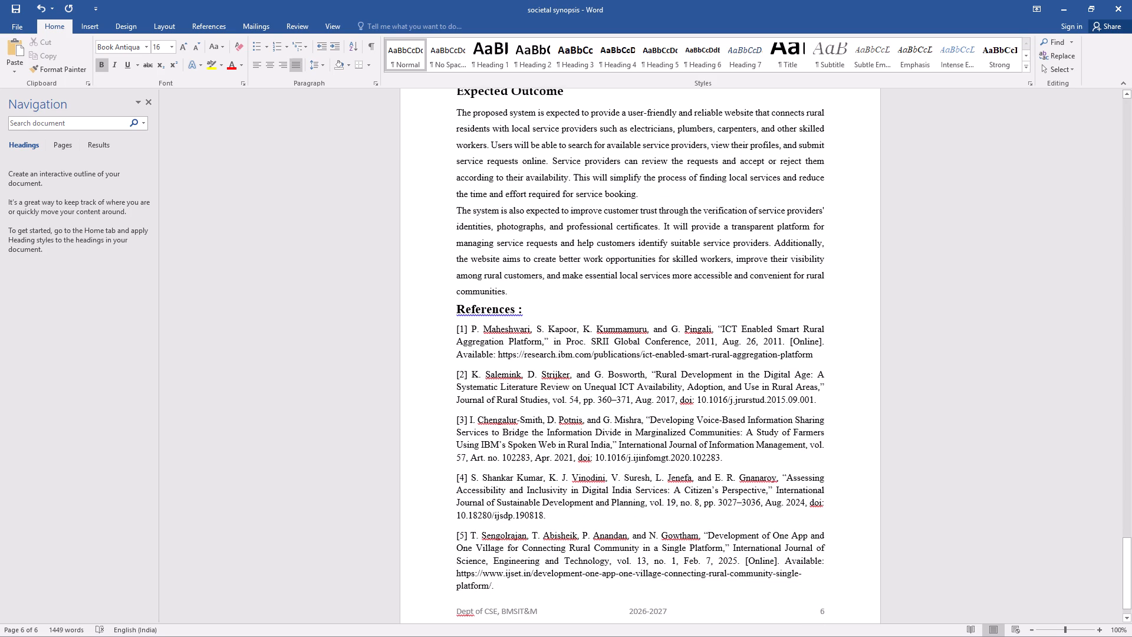
pyautogui.click(455, 307)
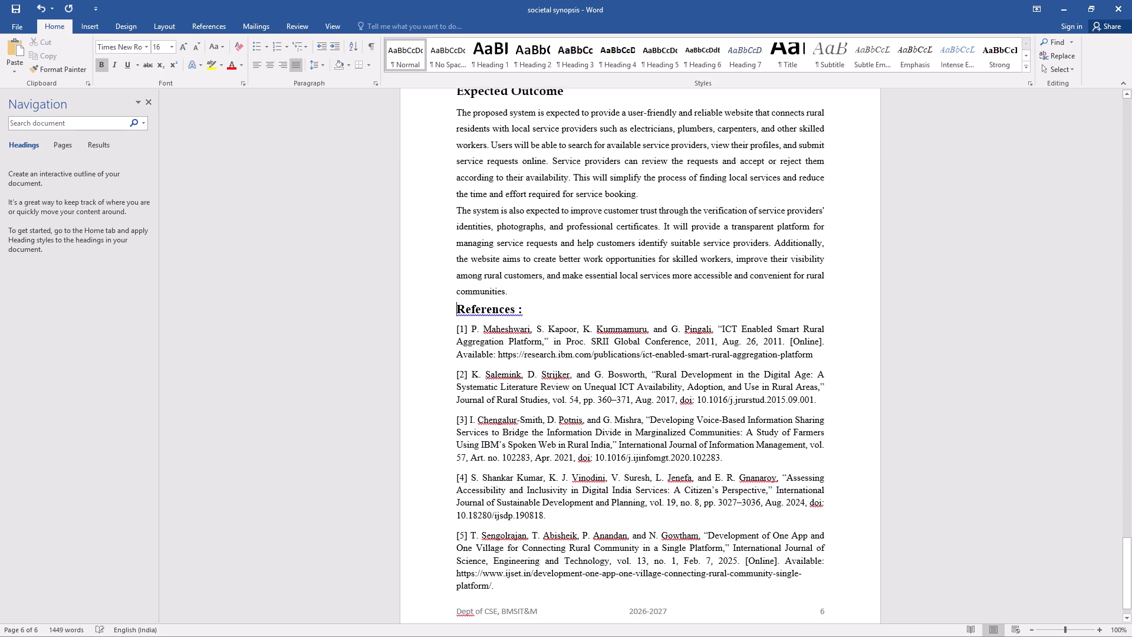
pyautogui.press('Return')
pyautogui.press('Return')
pyautogui.press('Return')
pyautogui.press('Return')
pyautogui.press('Return')
pyautogui.press('Return')
pyautogui.press('Return')
pyautogui.press('Return')
pyautogui.press('Return')
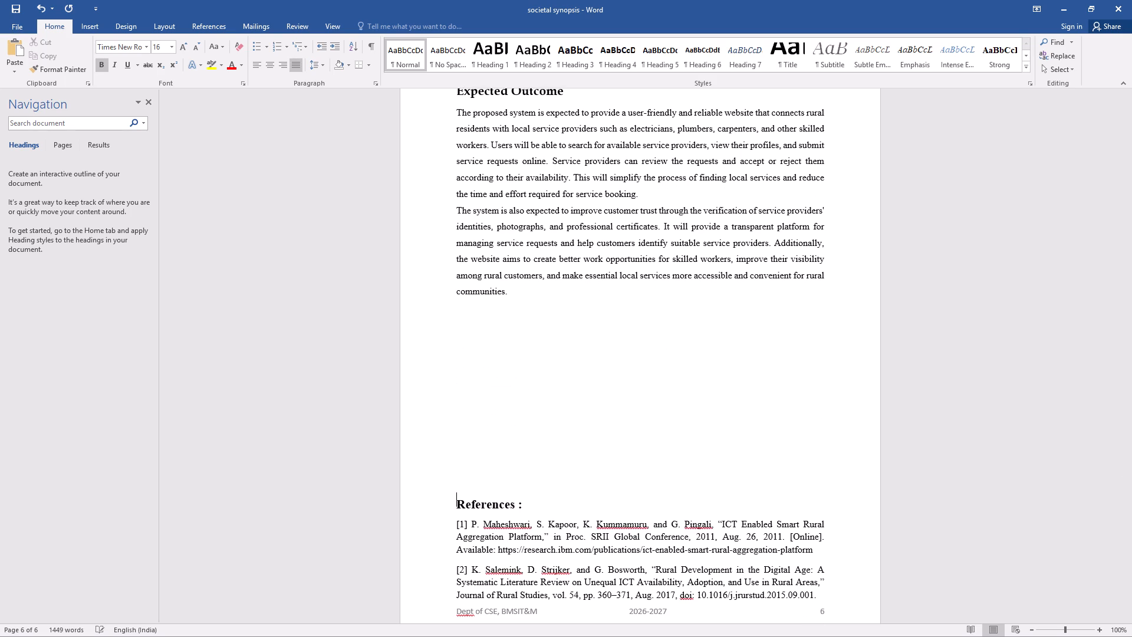
pyautogui.press('Return')
pyautogui.press('Return')
pyautogui.press('Return')
pyautogui.press('Return')
pyautogui.press('Return')
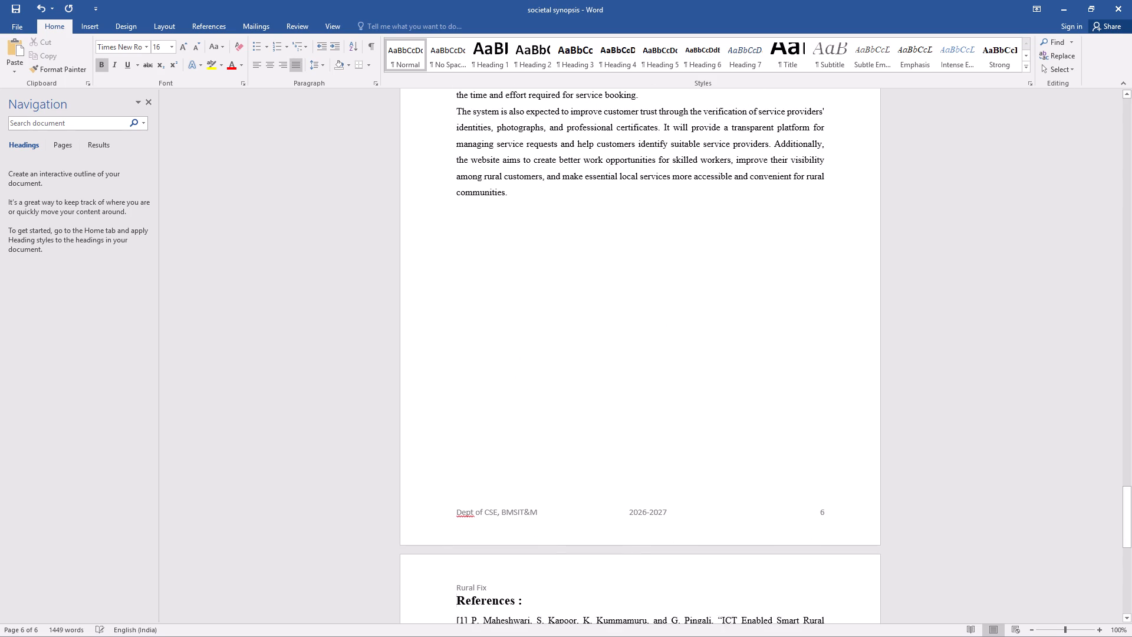
pyautogui.press('Return')
# Check the layout of the References page and the preceding pages back to Objectives.
pyautogui.scroll(-3, 812, 409)
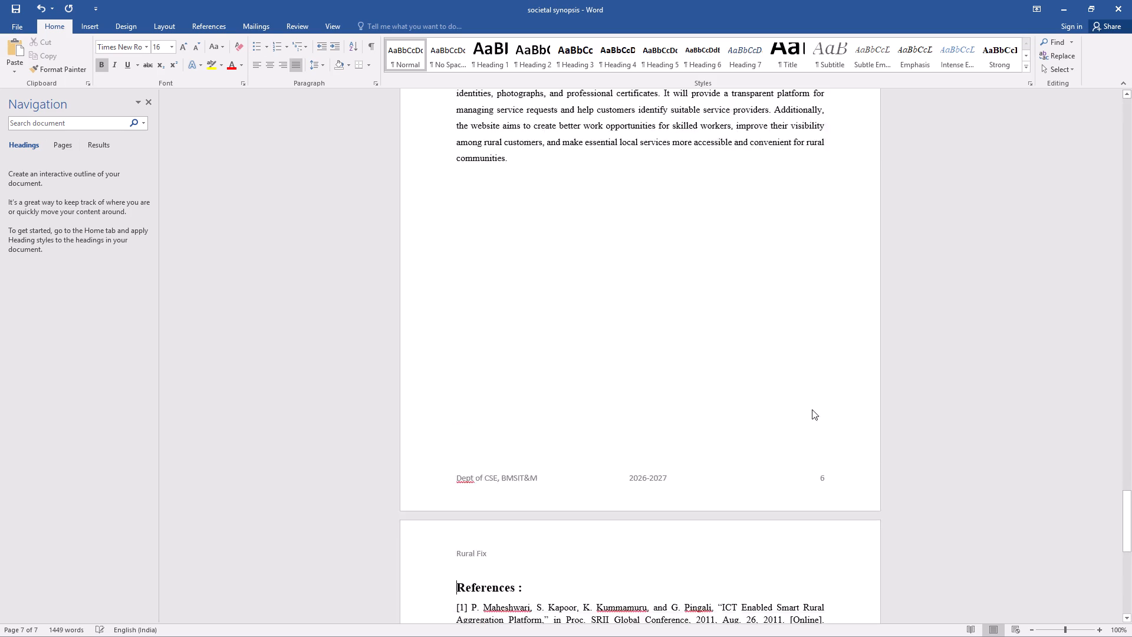
pyautogui.scroll(-16, 812, 409)
pyautogui.scroll(-5, 812, 409)
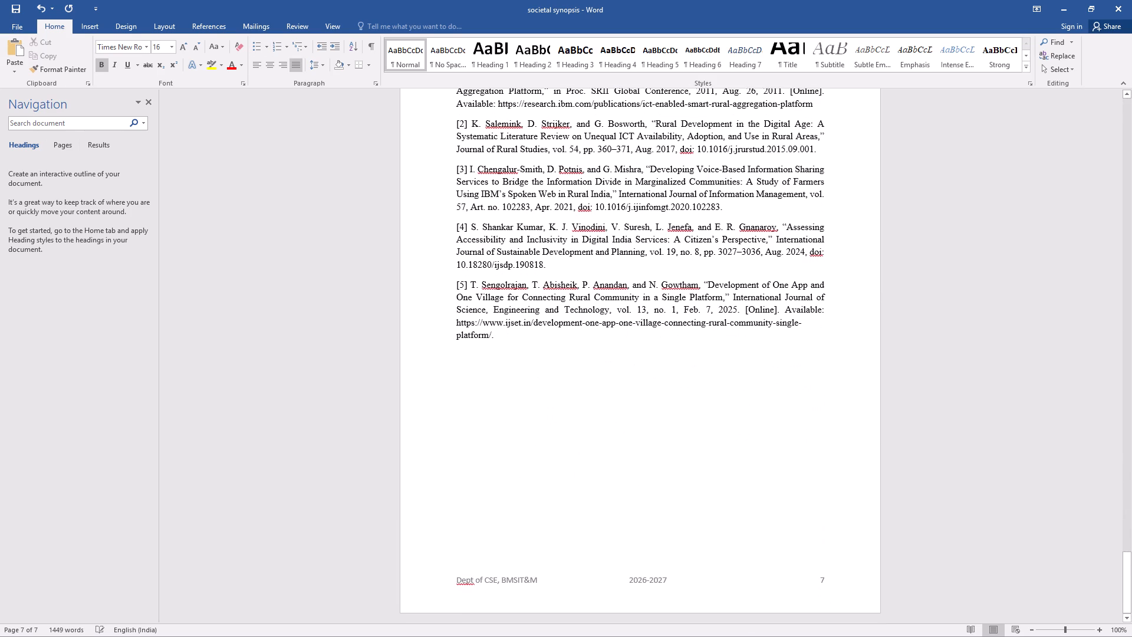
pyautogui.scroll(6, 812, 409)
pyautogui.scroll(-9, 812, 409)
pyautogui.scroll(3, 837, 483)
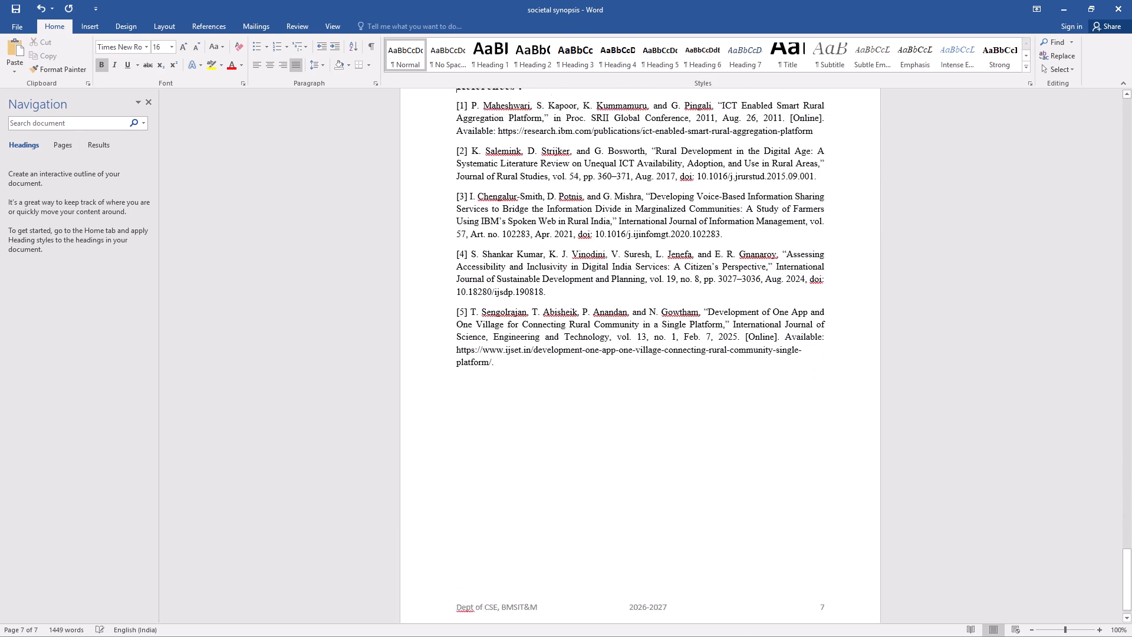
pyautogui.scroll(10, 837, 481)
pyautogui.scroll(20, 836, 449)
pyautogui.scroll(6, 836, 449)
pyautogui.middleClick(836, 449)
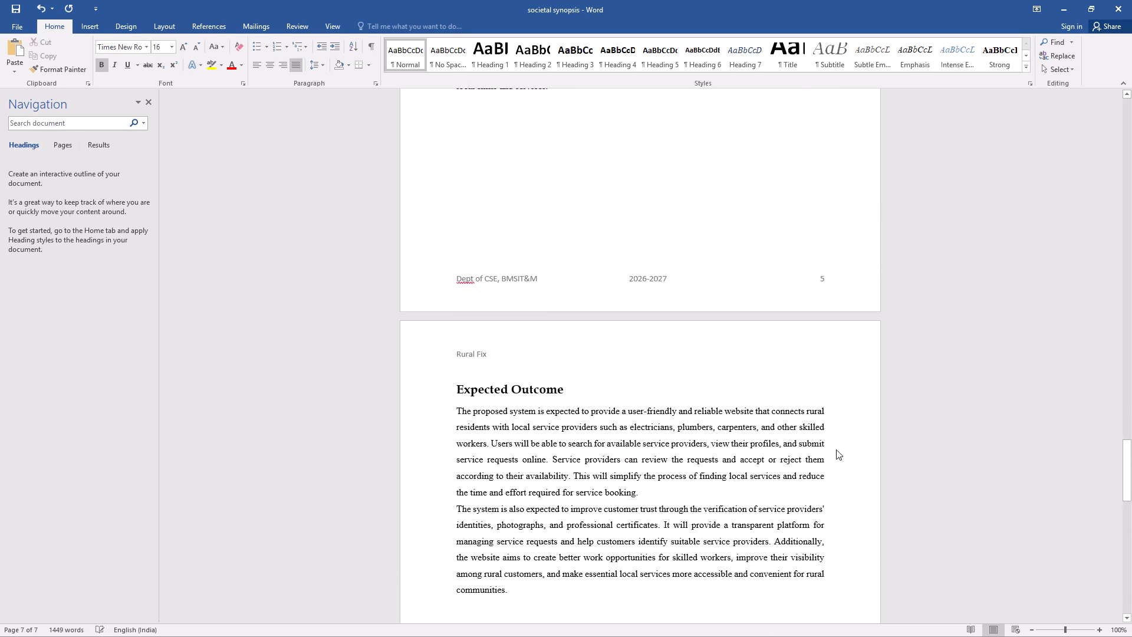
pyautogui.scroll(9, 836, 449)
# Save the corrected societal synopsis document.
pyautogui.click(8, 9)
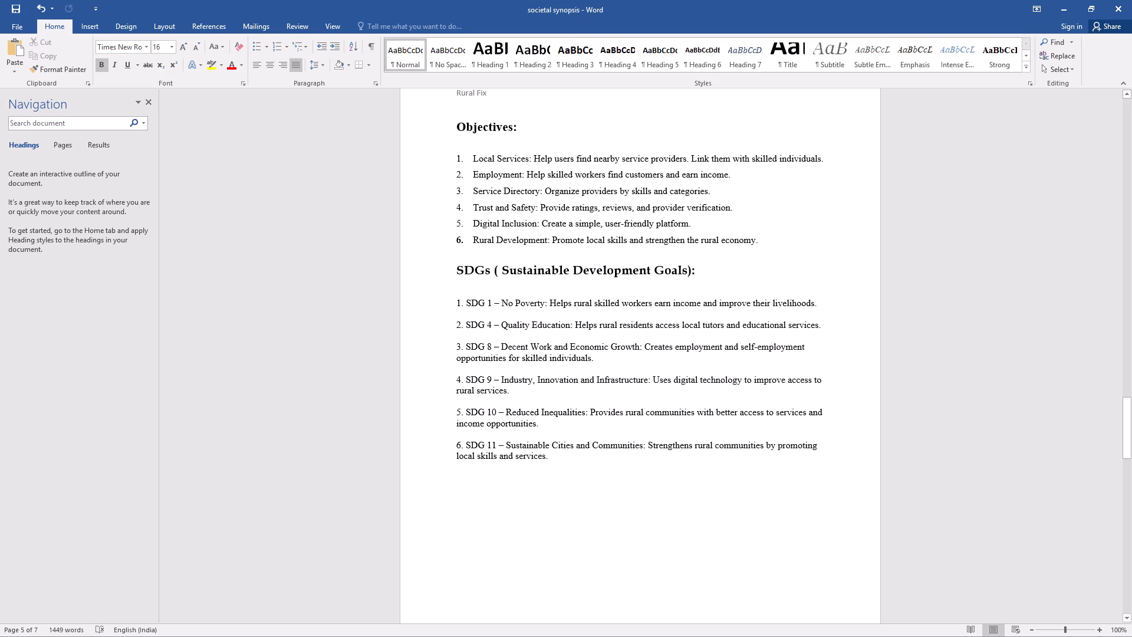
pyautogui.hotkey('ctrl', 's')
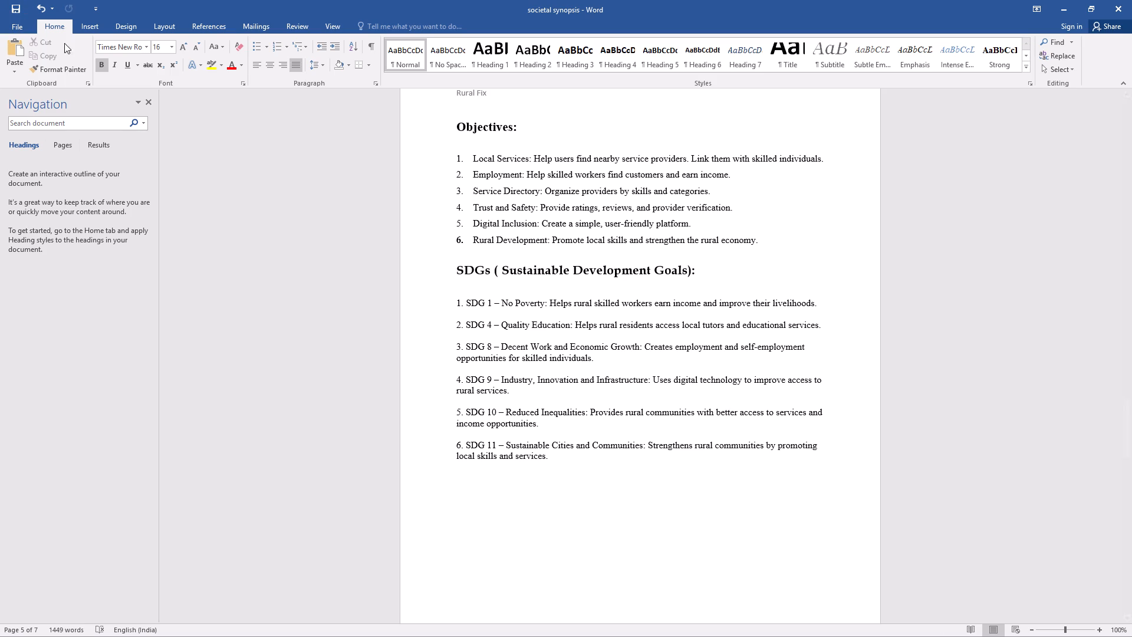
pyautogui.click(6, 28)
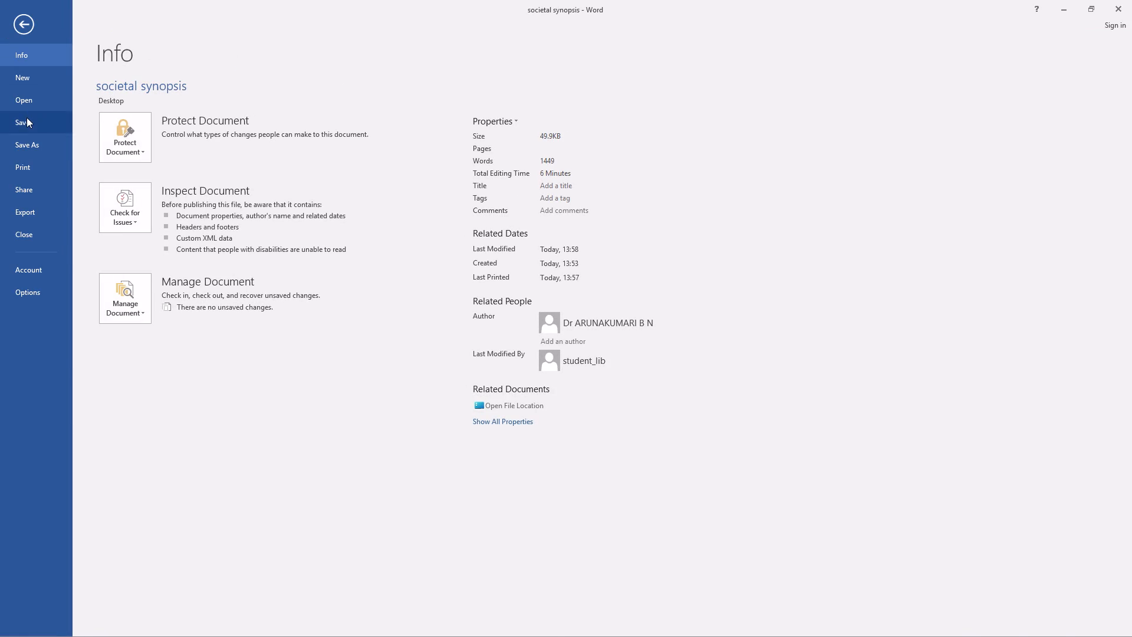
pyautogui.click(27, 117)
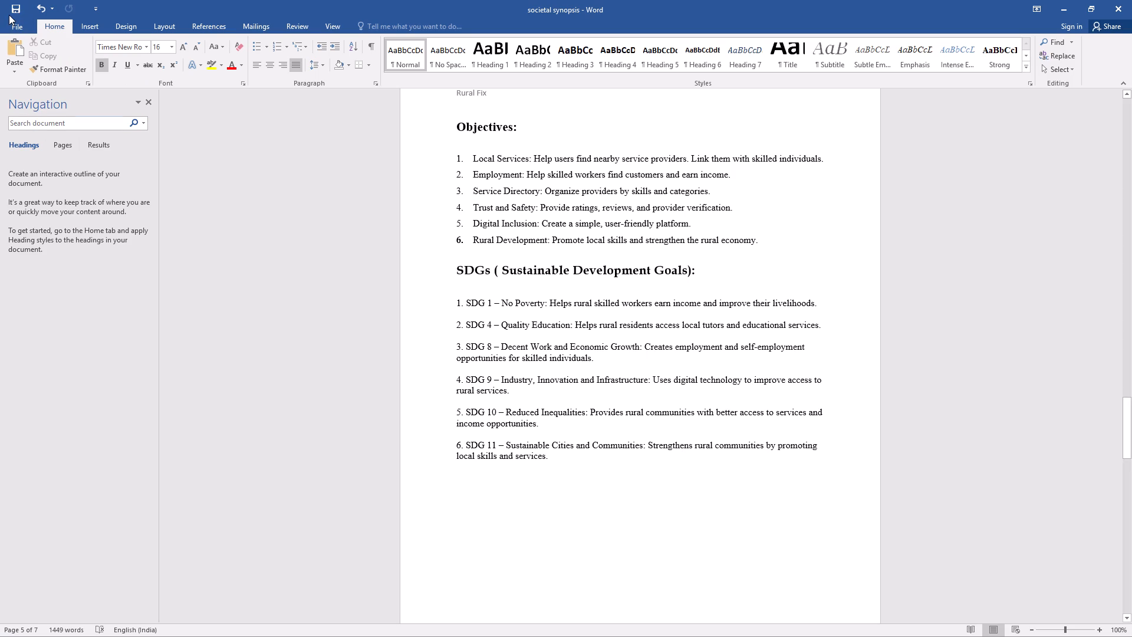
pyautogui.click(9, 15)
pyautogui.click(9, 5)
# Print the document to PDF, naming the output "societal correct 2" in the Desktop folder.
pyautogui.click(17, 27)
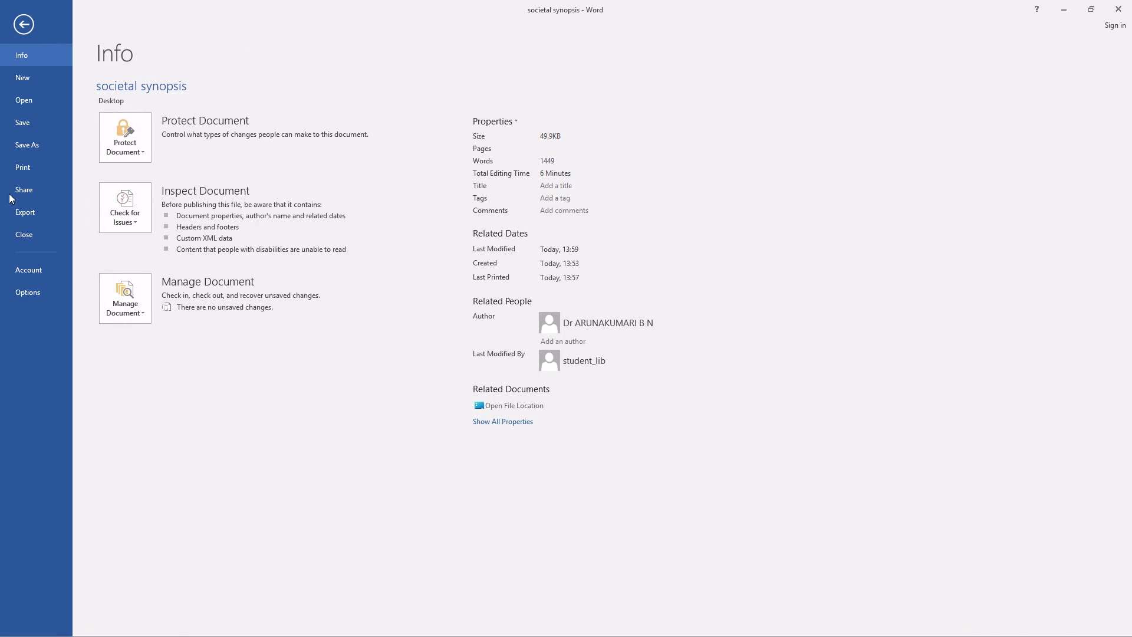
pyautogui.click(25, 167)
pyautogui.click(129, 101)
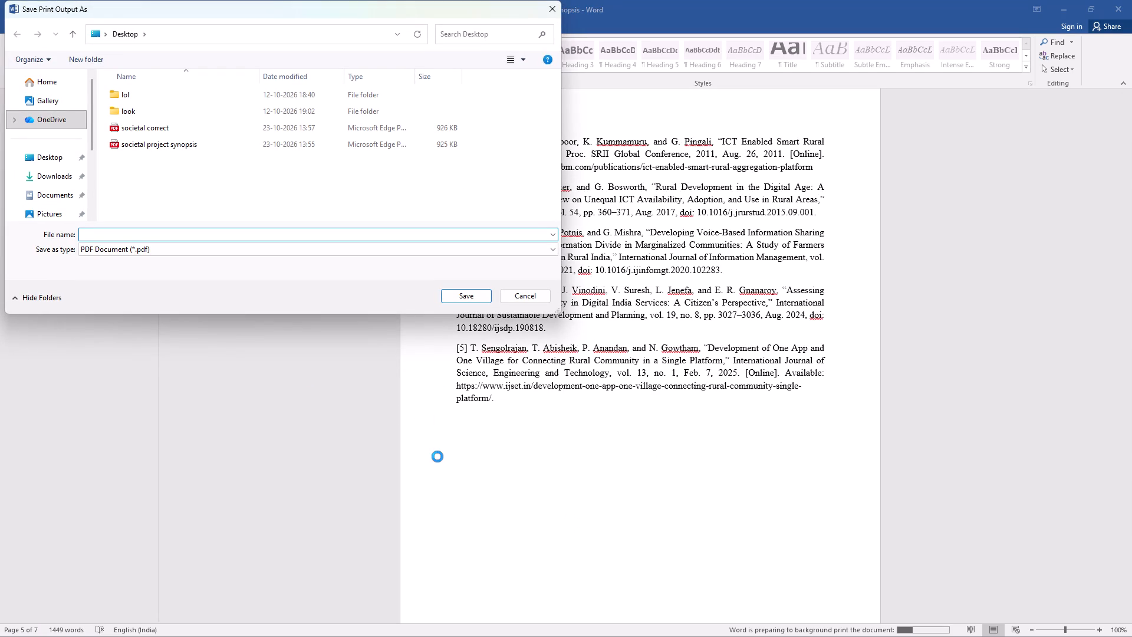
pyautogui.write('societal correct 2')
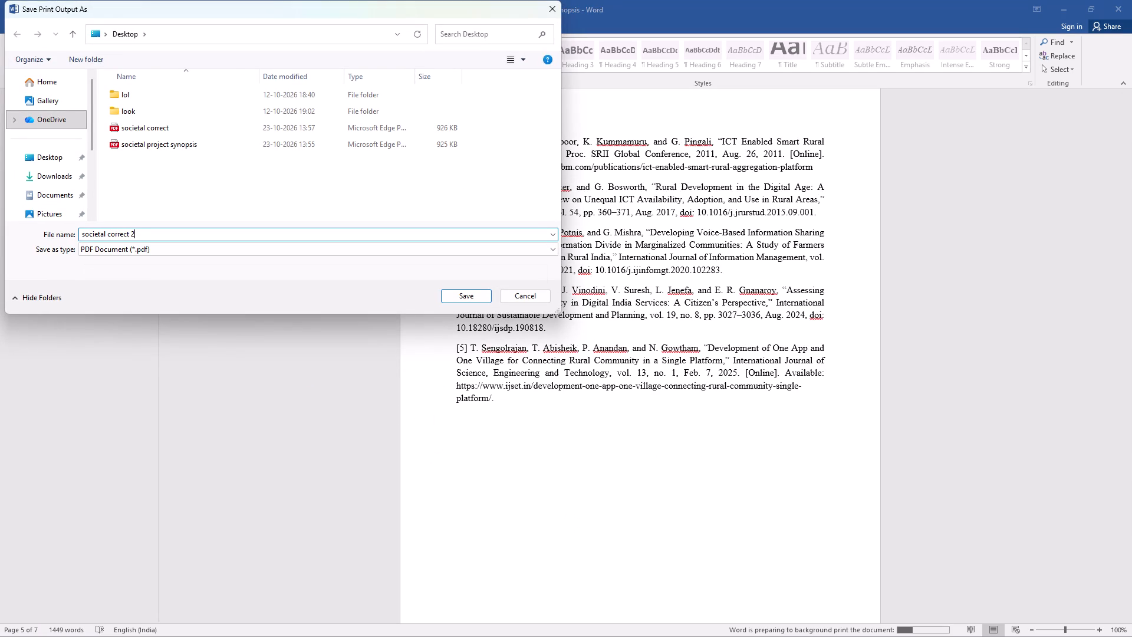
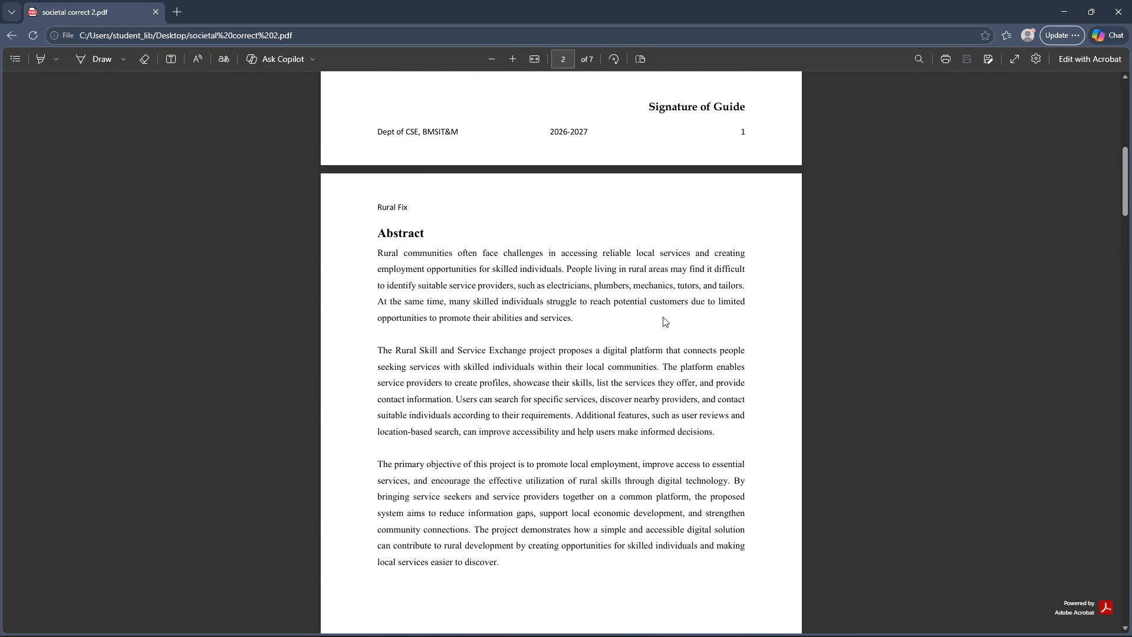
# Review the page layout and heading spacing of the exported "societal correct 2" PDF from the Abstract through the References page.
pyautogui.scroll(-18, 663, 317)
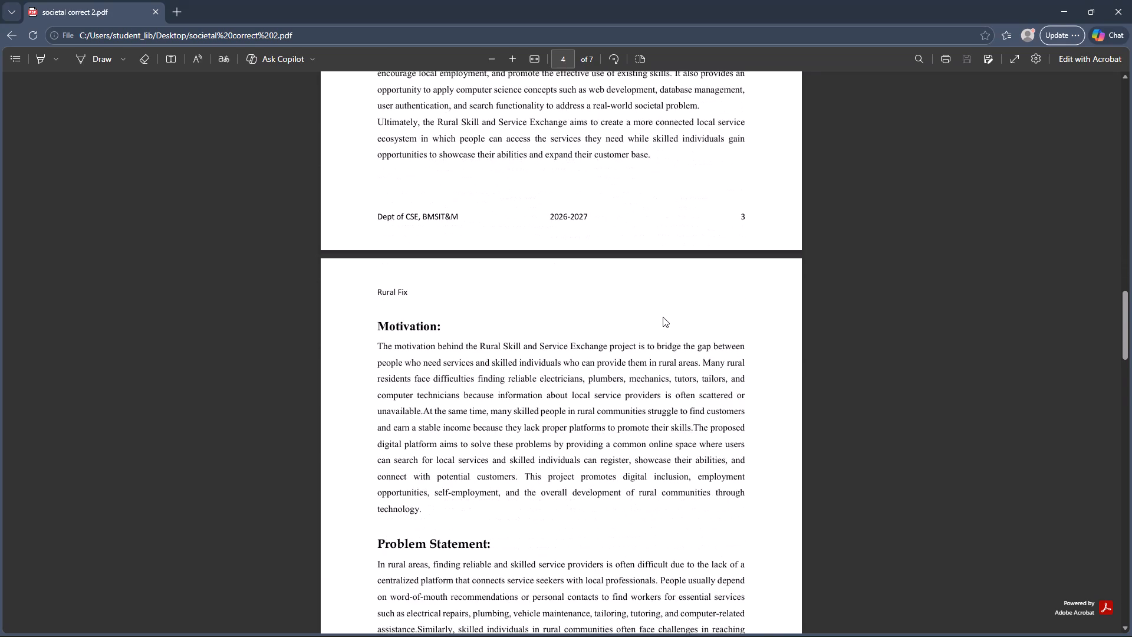
pyautogui.scroll(-16, 663, 317)
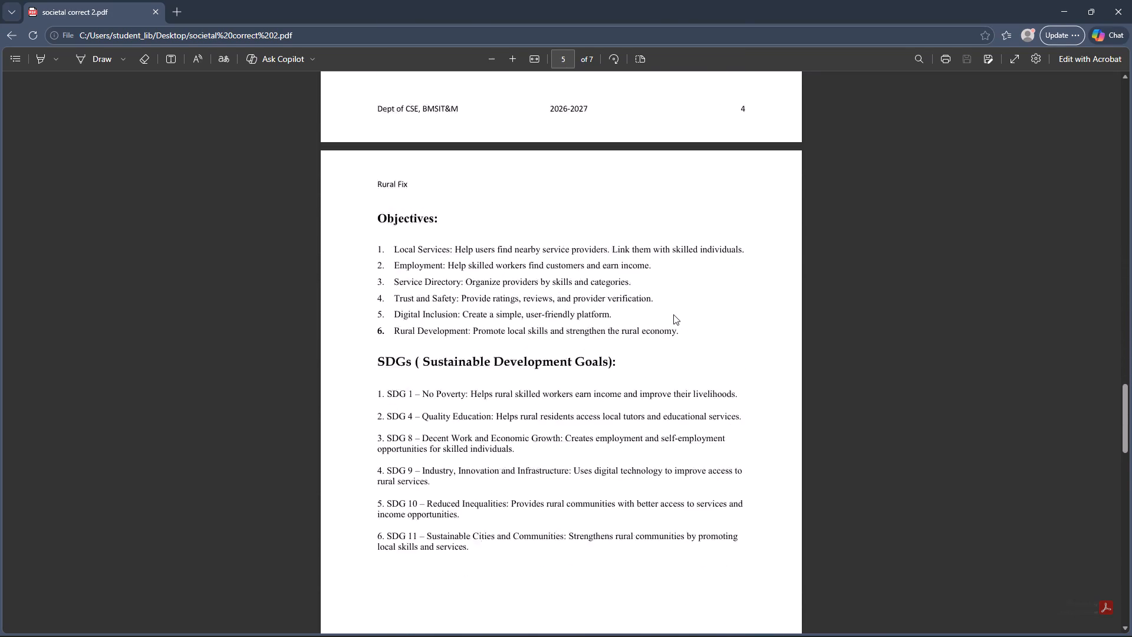
pyautogui.scroll(-17, 673, 314)
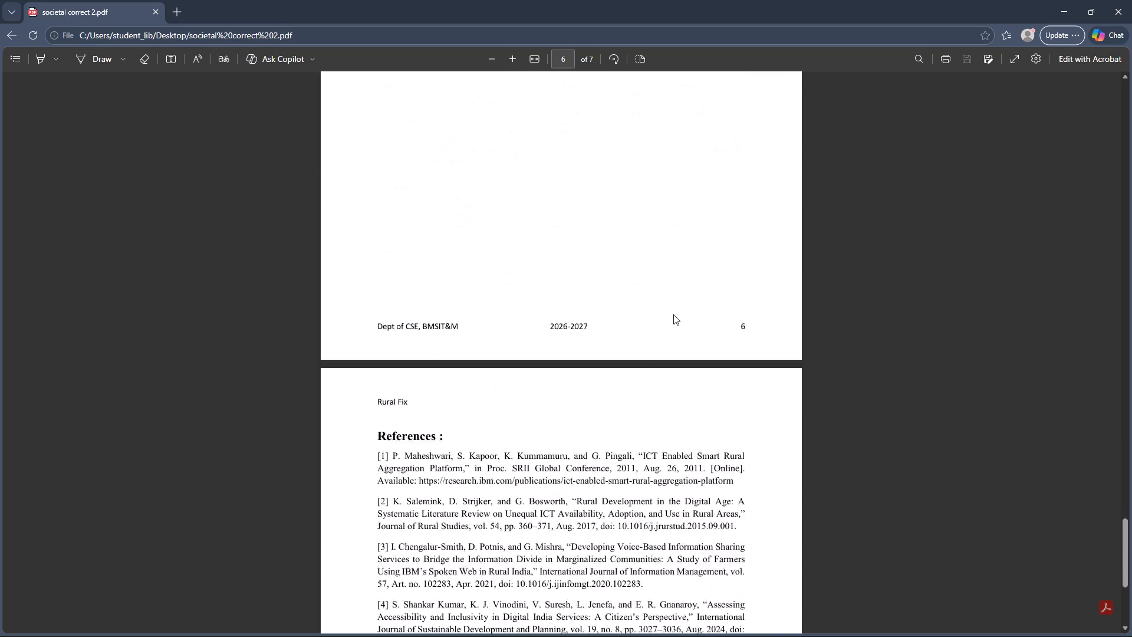
pyautogui.scroll(-3, 673, 314)
pyautogui.scroll(3, 673, 314)
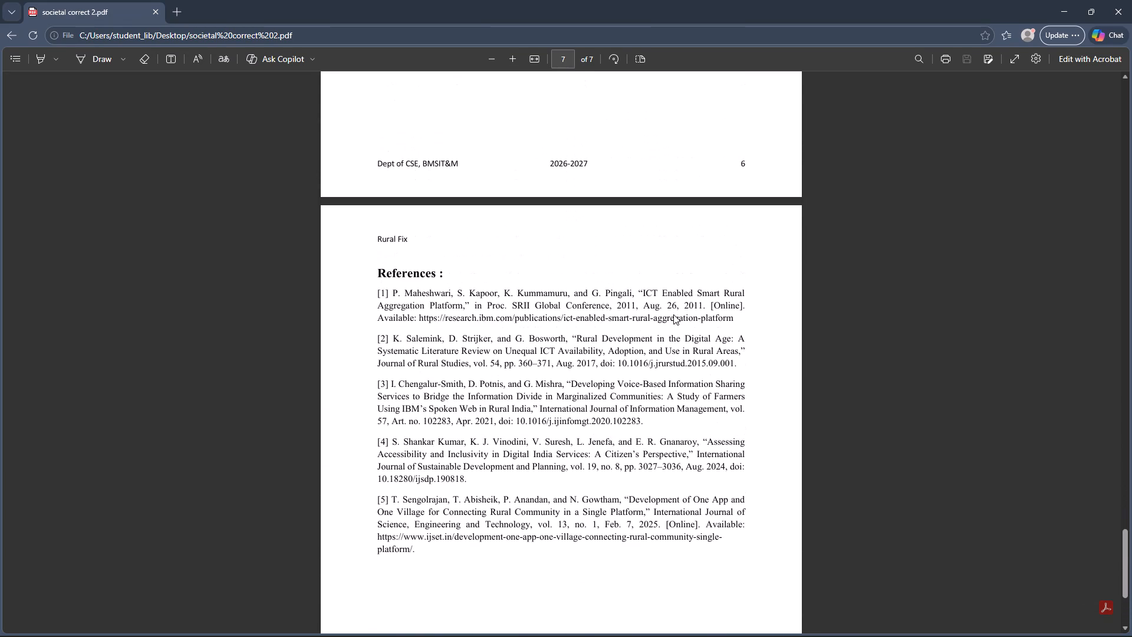
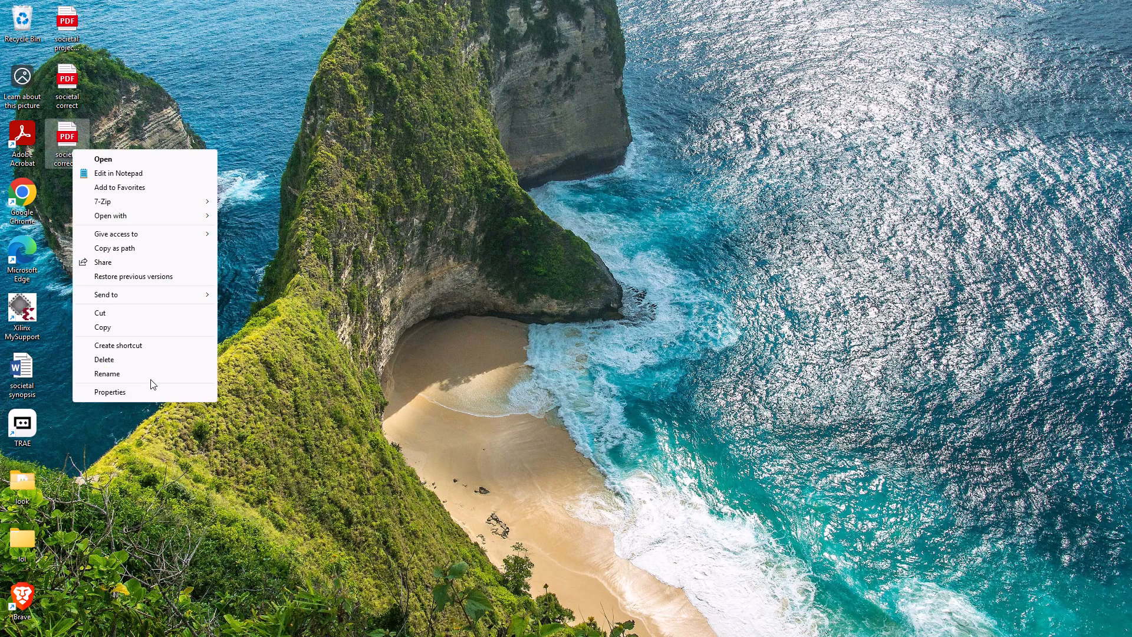
# Delete the three societal PDF files from the desktop, including "societal correct" and "societal correct 2".
pyautogui.click(146, 357)
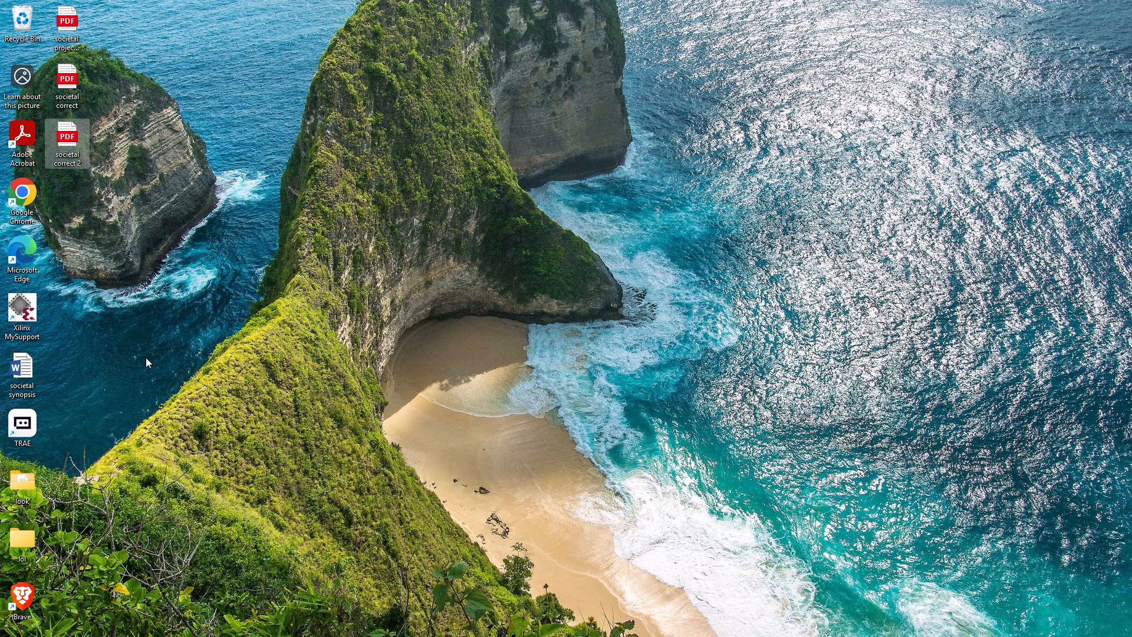
pyautogui.rightClick(78, 99)
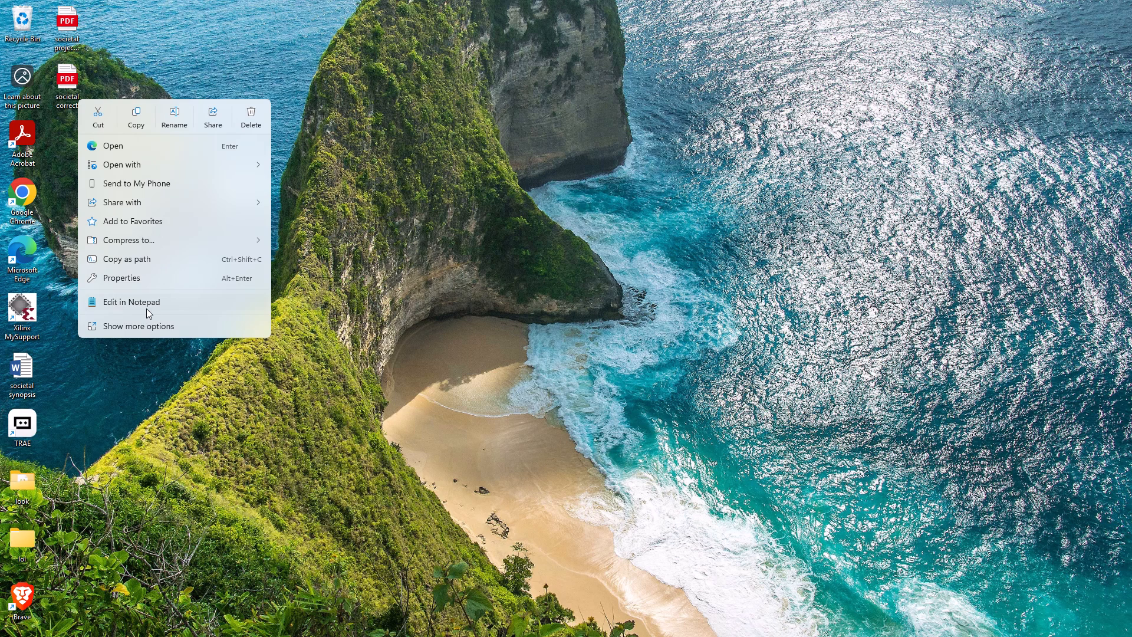
pyautogui.click(169, 328)
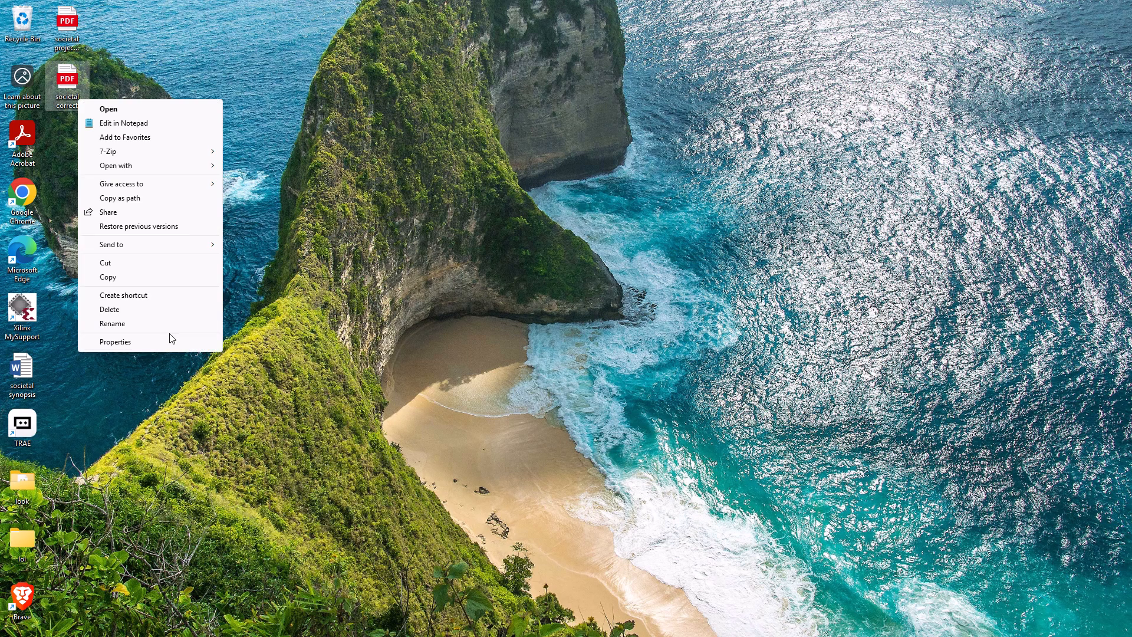
pyautogui.click(163, 303)
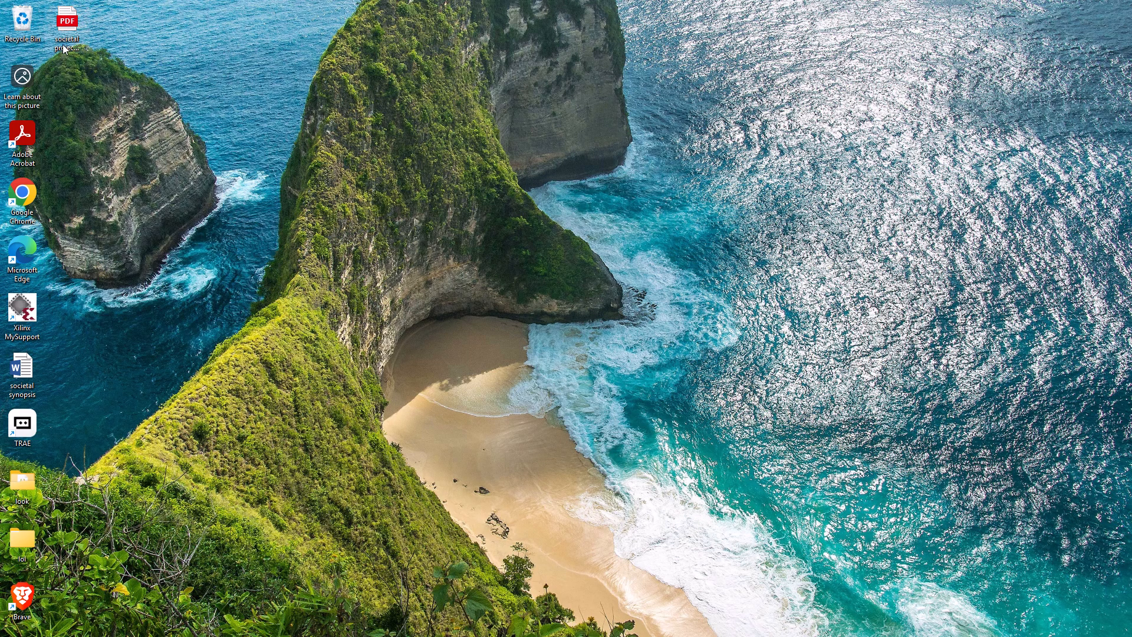
pyautogui.rightClick(62, 44)
pyautogui.click(154, 274)
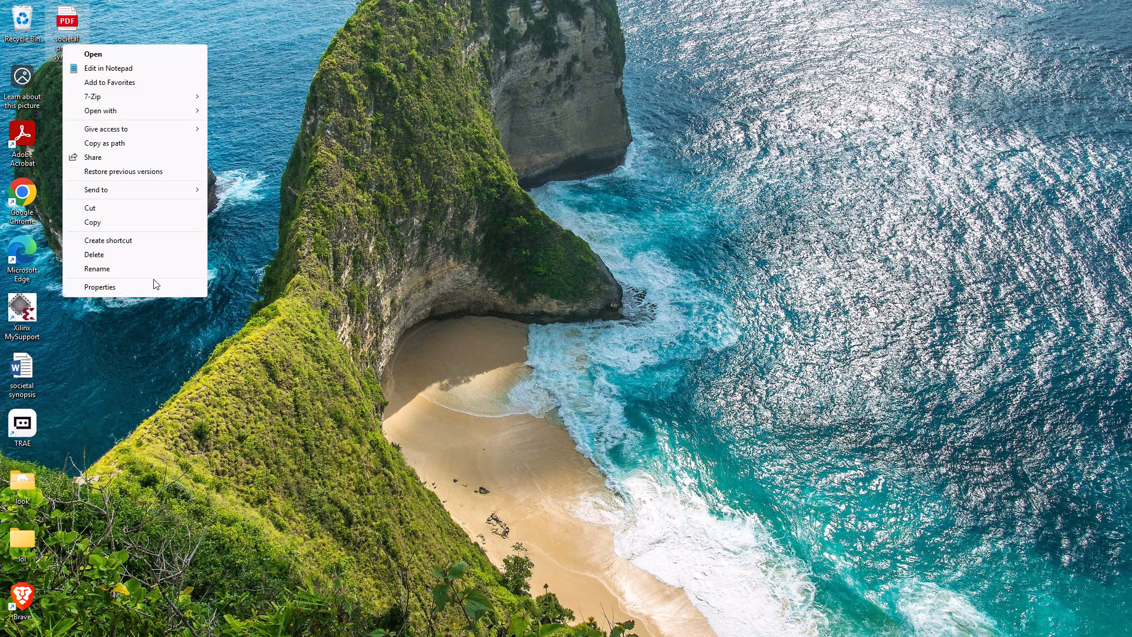
pyautogui.click(121, 260)
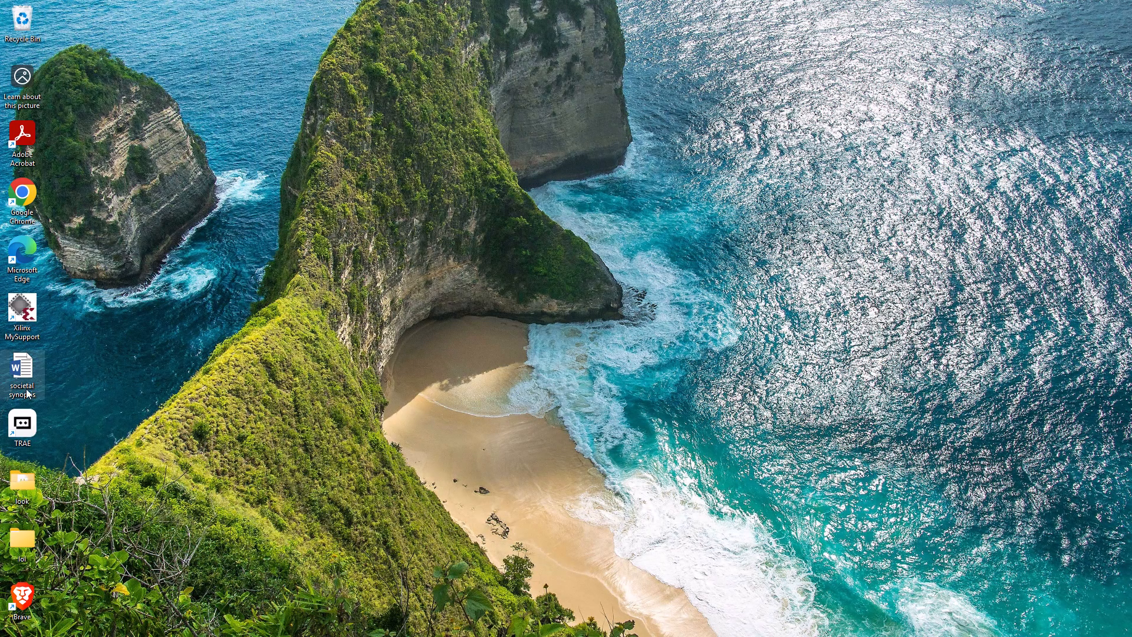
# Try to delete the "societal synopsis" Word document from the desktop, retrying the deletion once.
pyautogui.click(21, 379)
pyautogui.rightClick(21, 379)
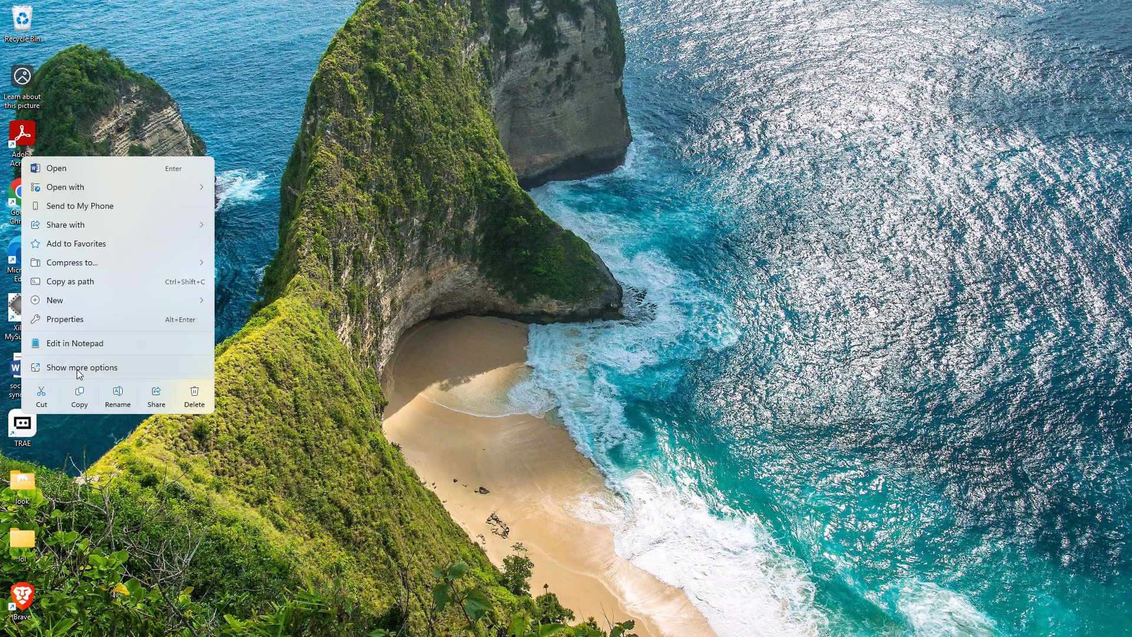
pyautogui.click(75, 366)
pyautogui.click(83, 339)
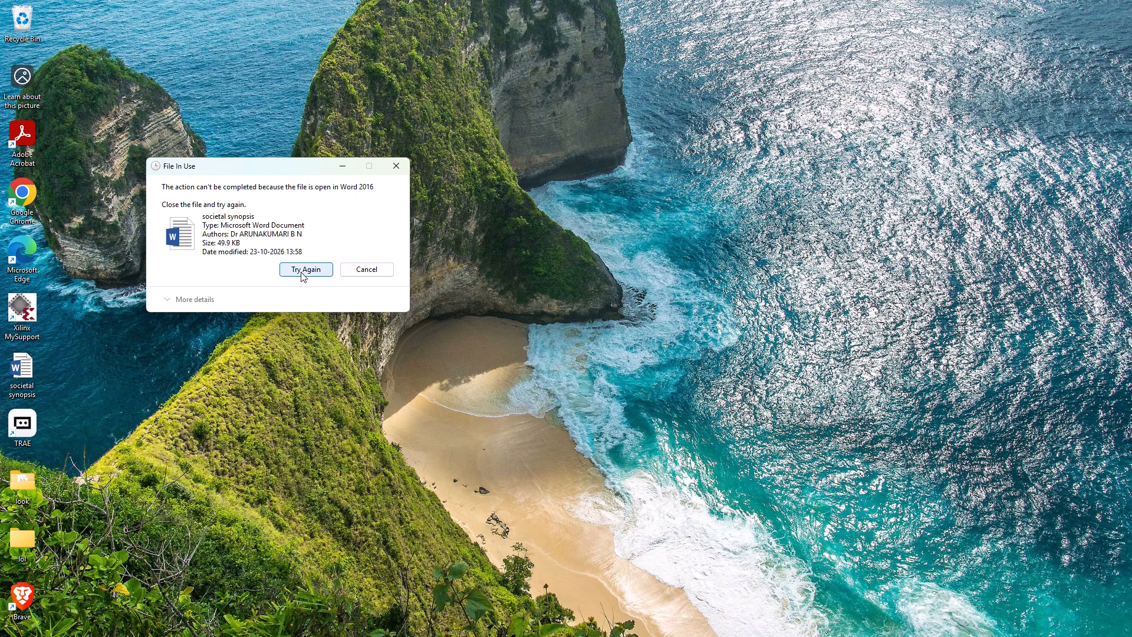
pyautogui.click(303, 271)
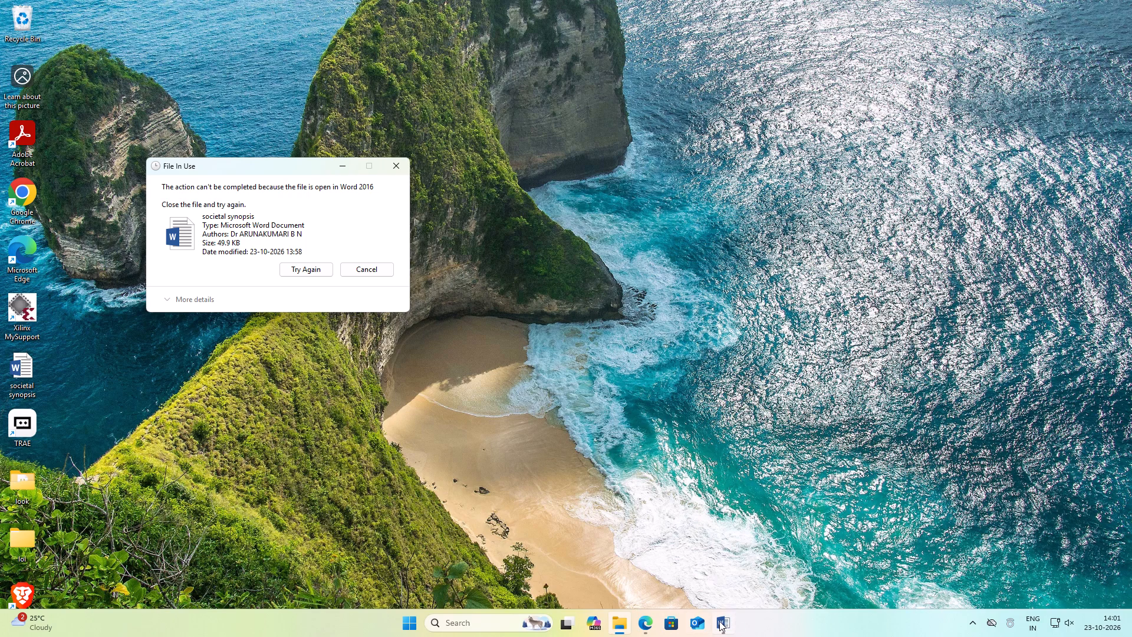
# Switch to Word, close the open "societal synopsis" document, and cancel the pending deletion.
pyautogui.click(719, 621)
pyautogui.click(1123, 0)
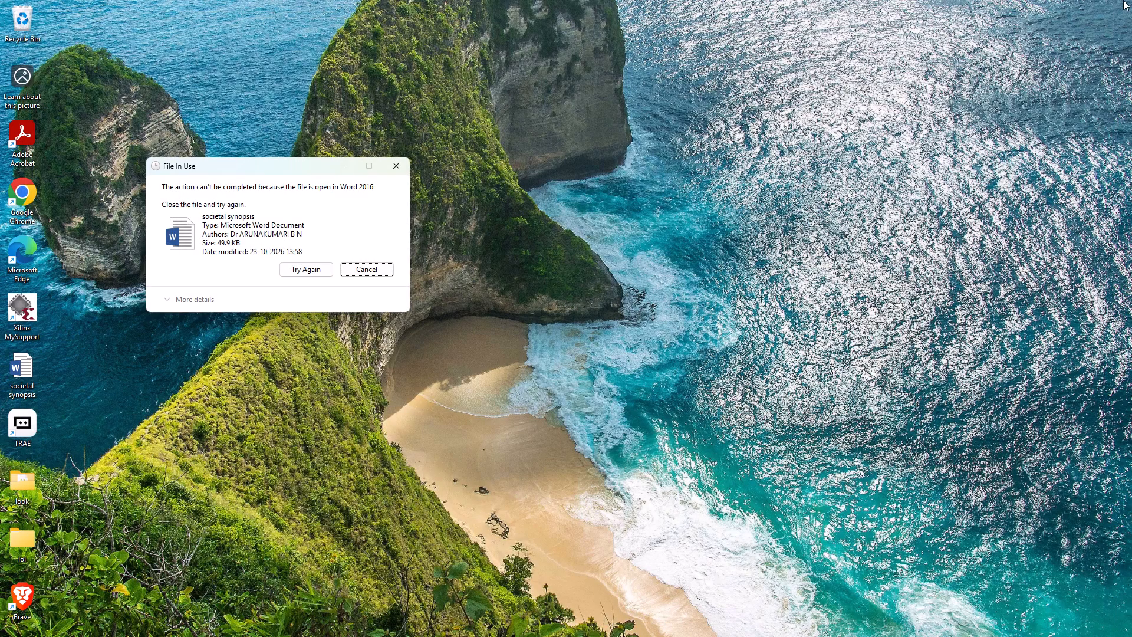
pyautogui.click(347, 268)
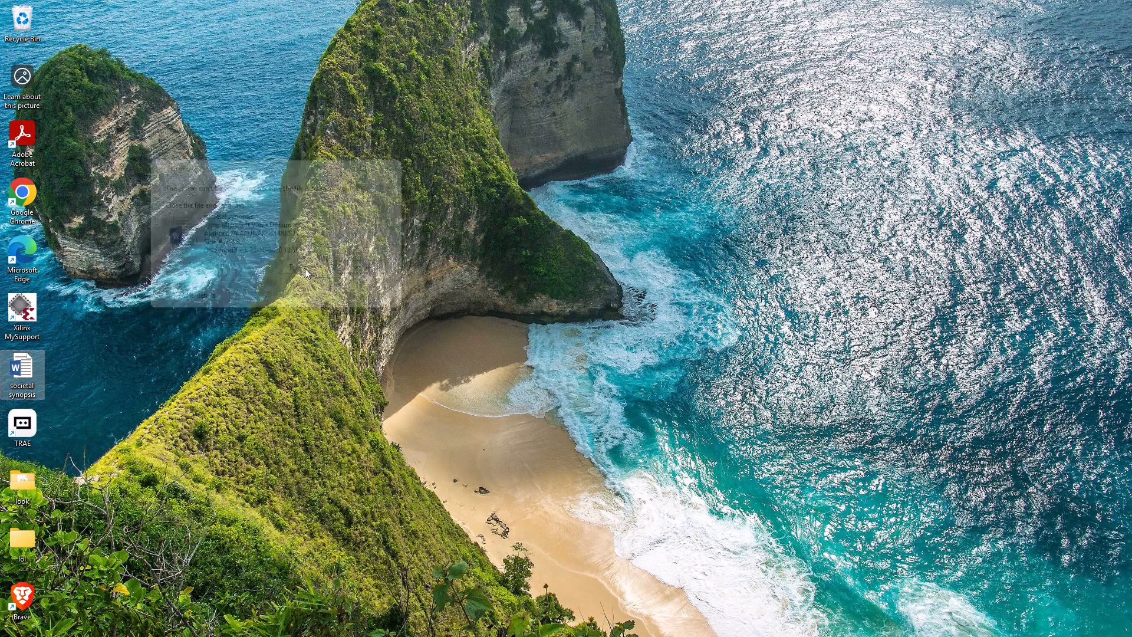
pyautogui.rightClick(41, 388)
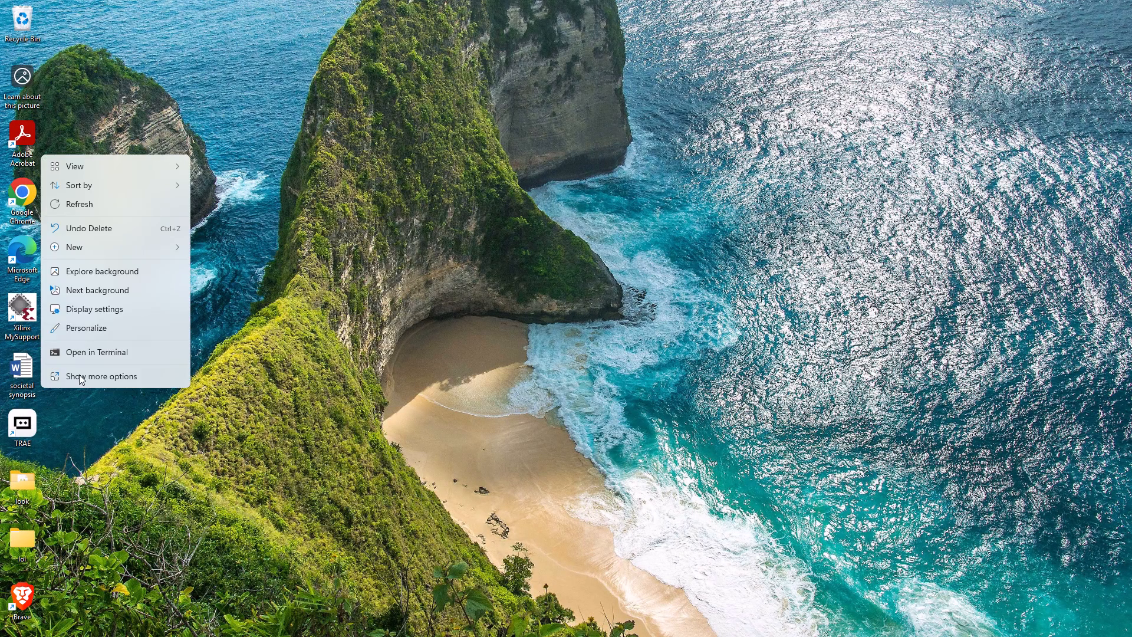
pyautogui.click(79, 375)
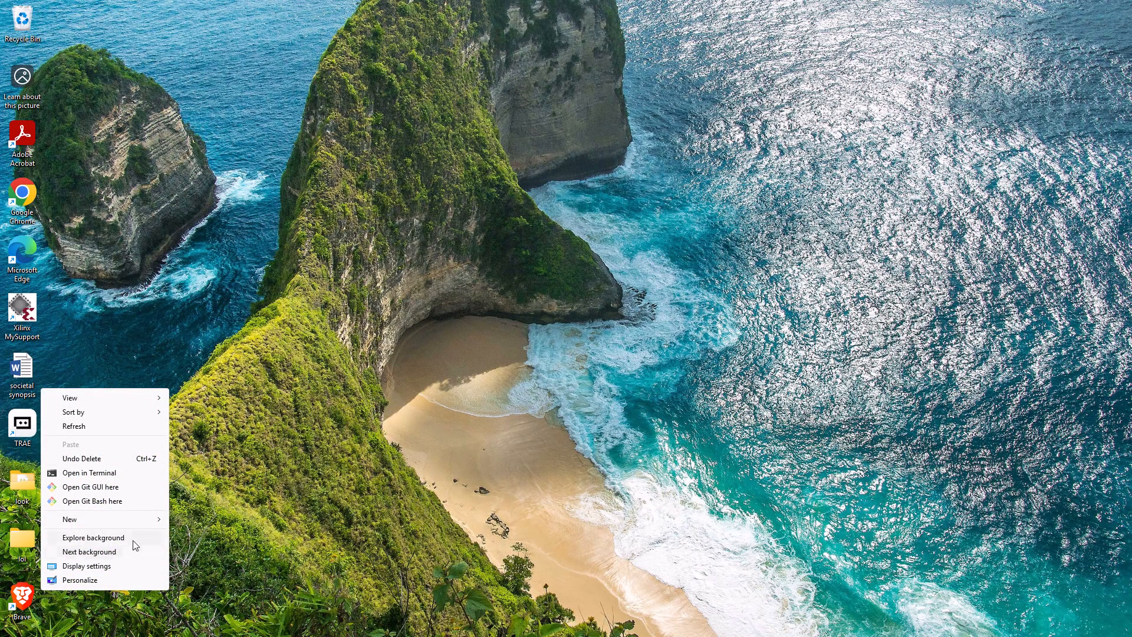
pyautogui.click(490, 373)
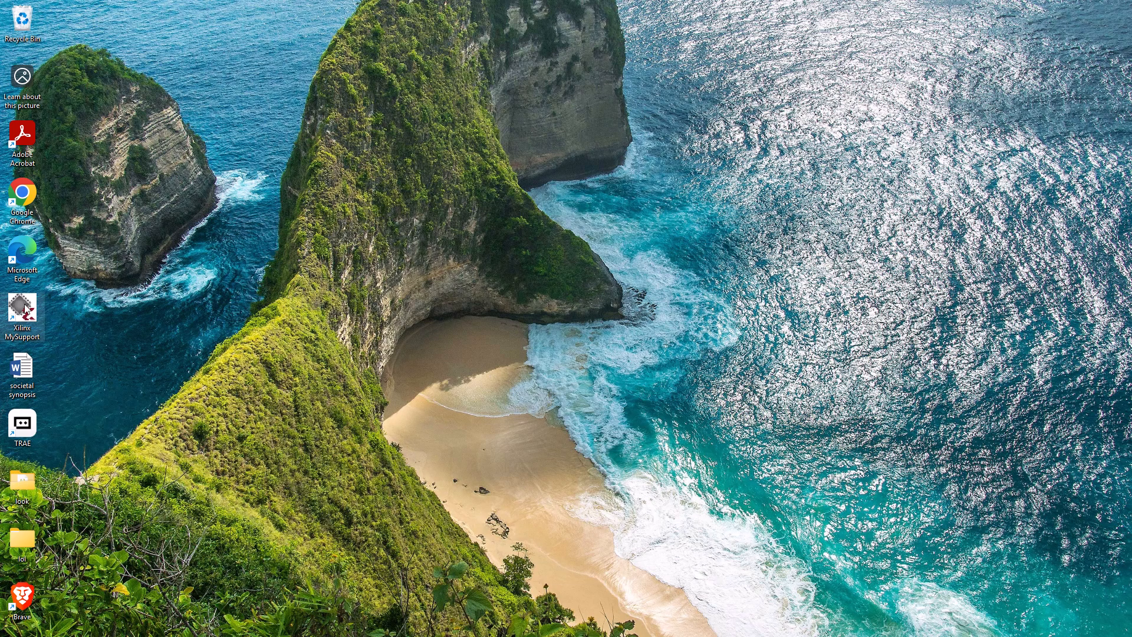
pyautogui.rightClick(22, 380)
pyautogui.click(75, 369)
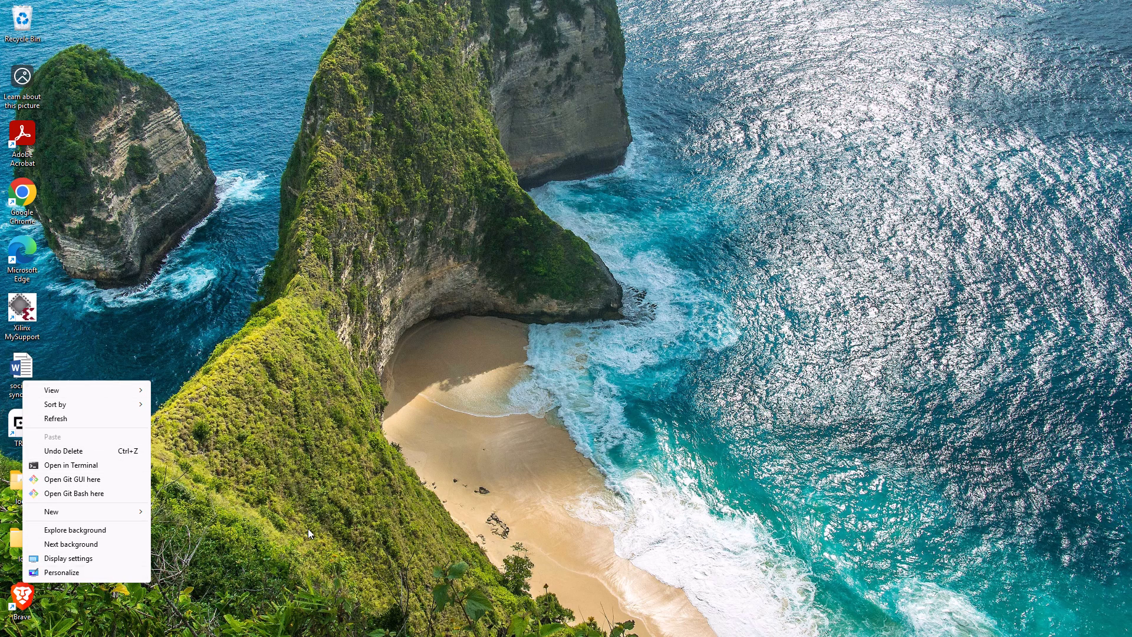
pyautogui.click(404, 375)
# Delete the "societal synopsis" Word document from the desktop.
pyautogui.click(23, 368)
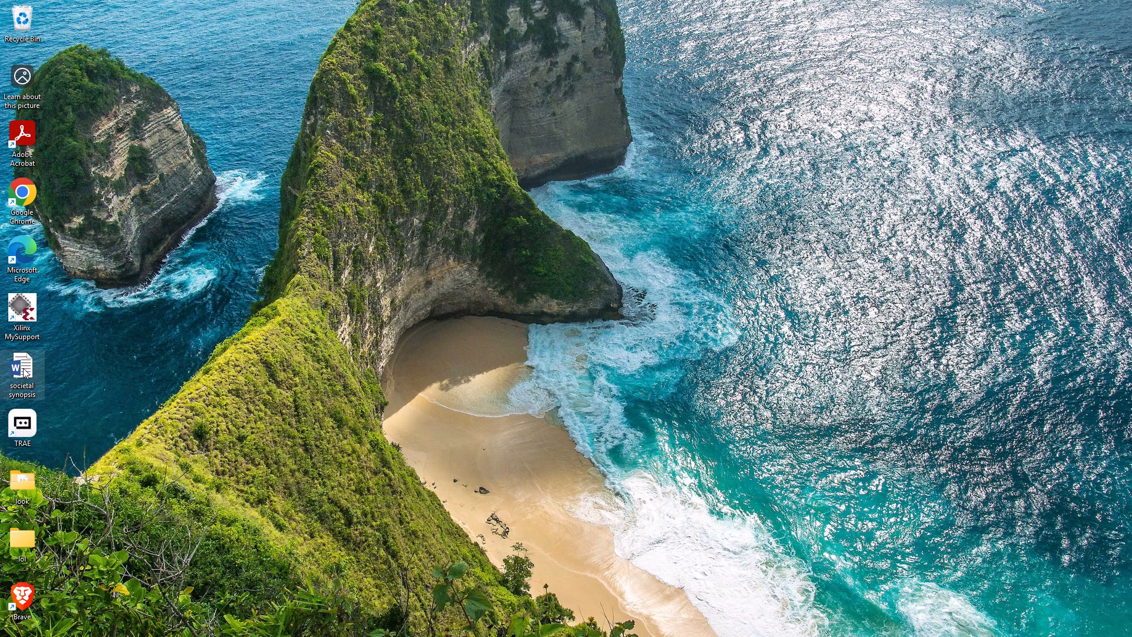
pyautogui.rightClick(23, 368)
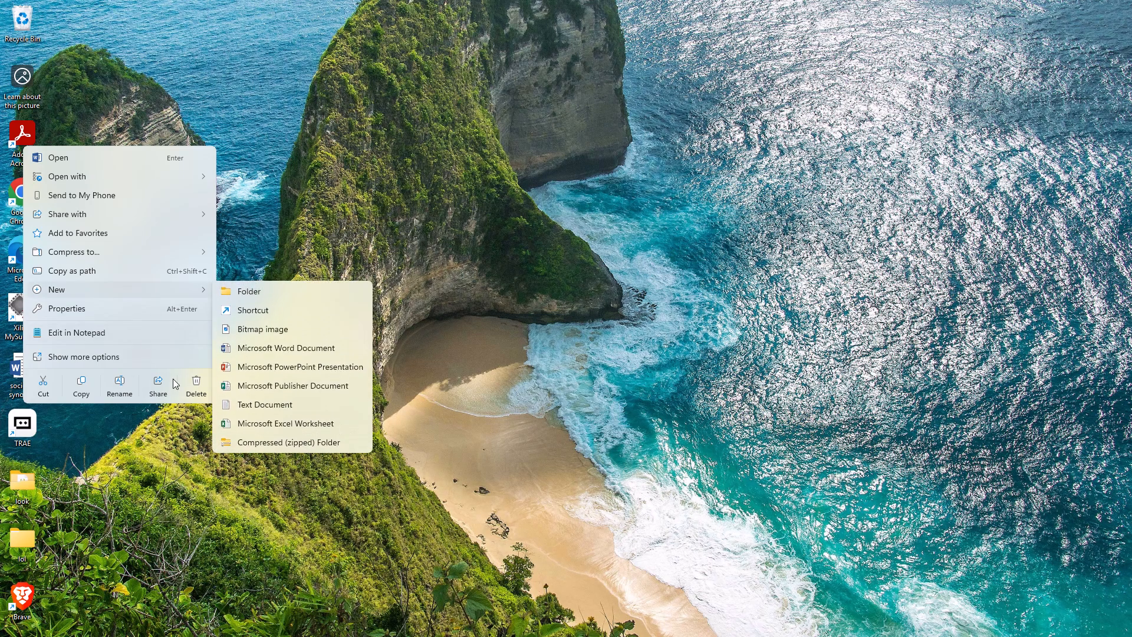
pyautogui.click(195, 392)
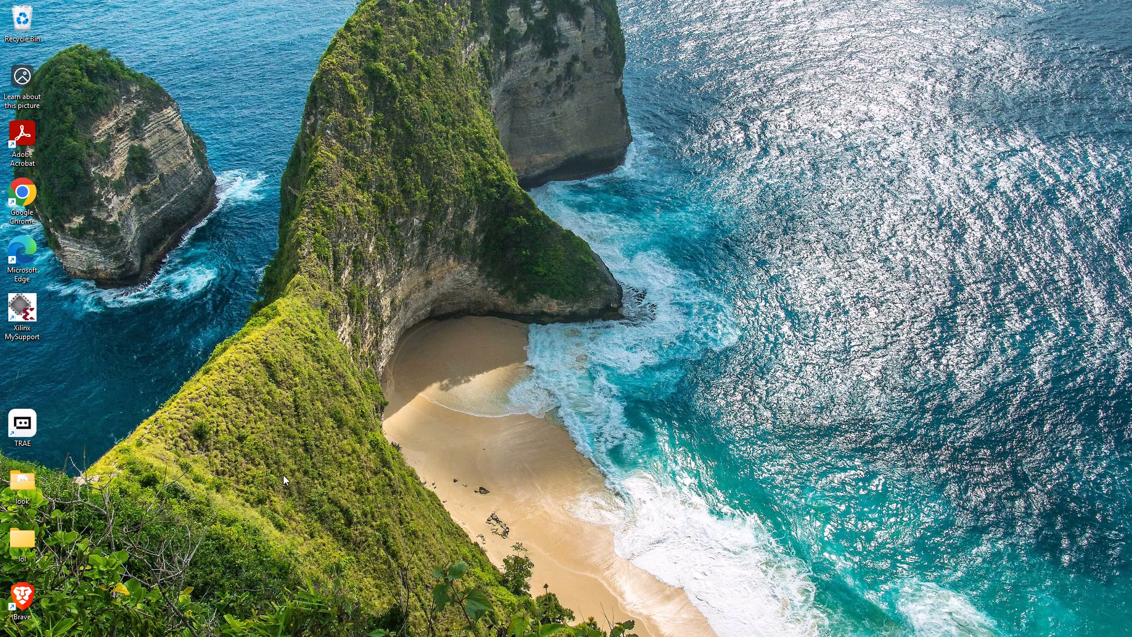
pyautogui.click(283, 475)
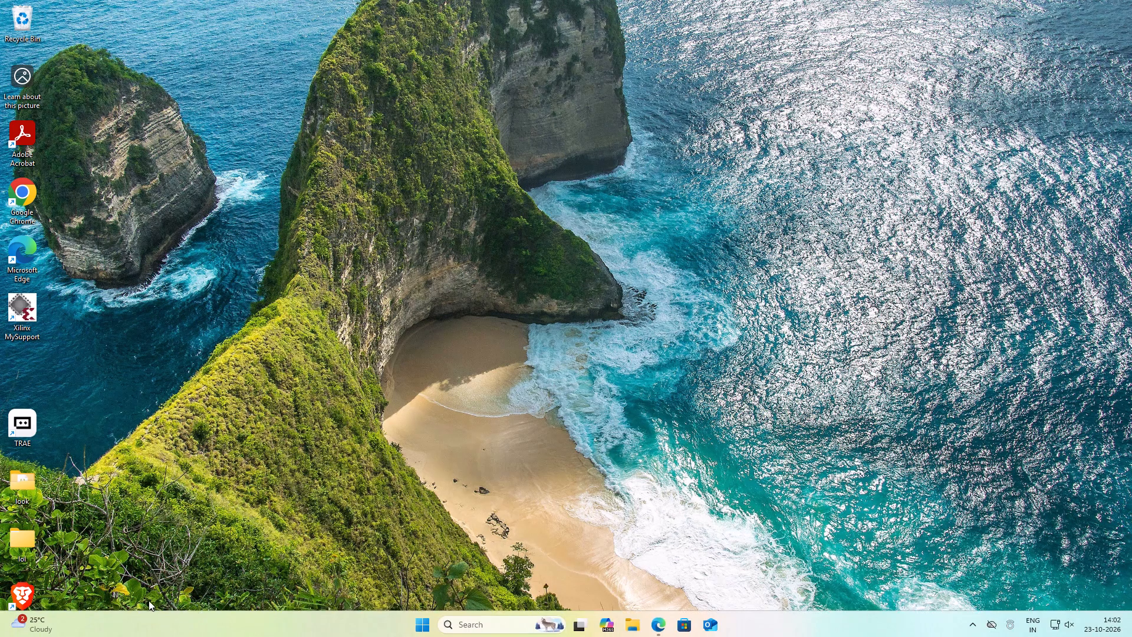
# Open the computer's power options.
pyautogui.click(427, 620)
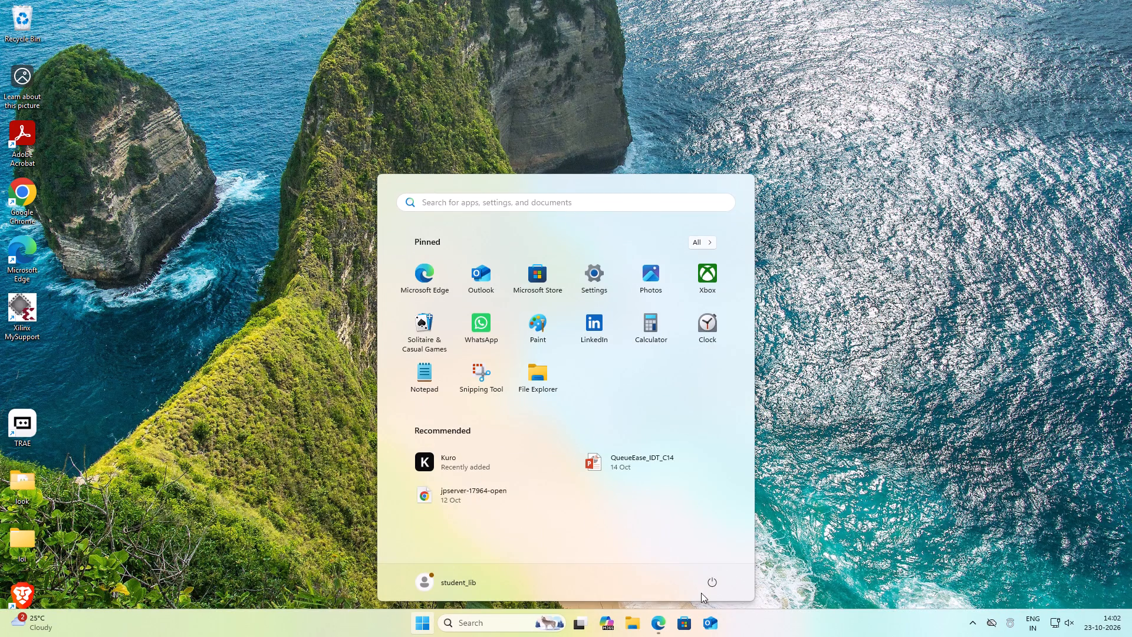
pyautogui.click(709, 589)
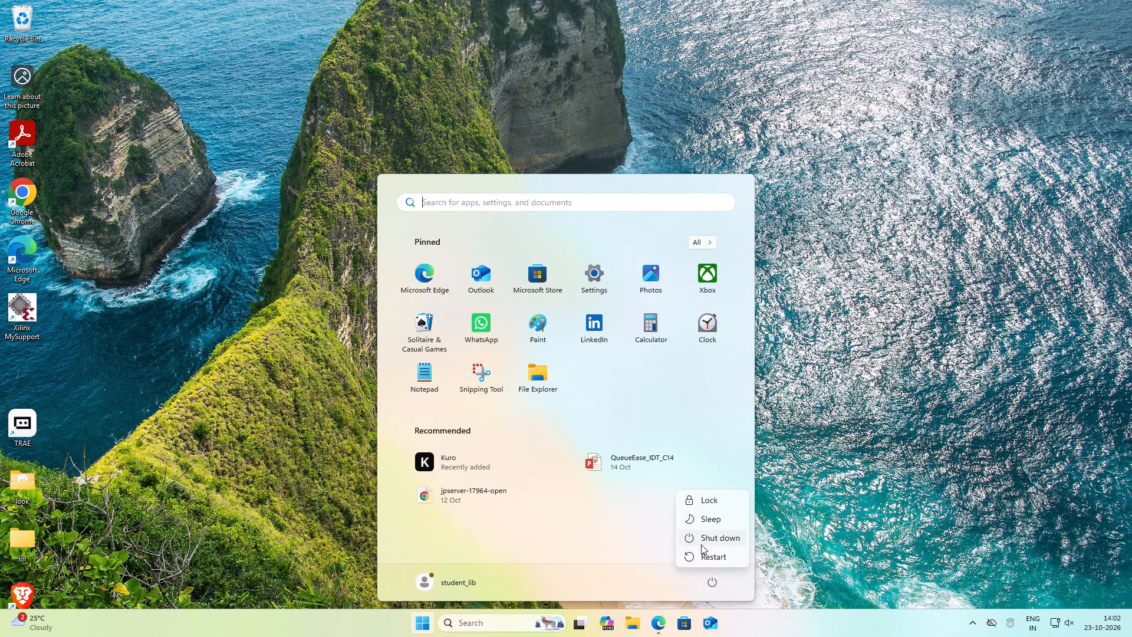